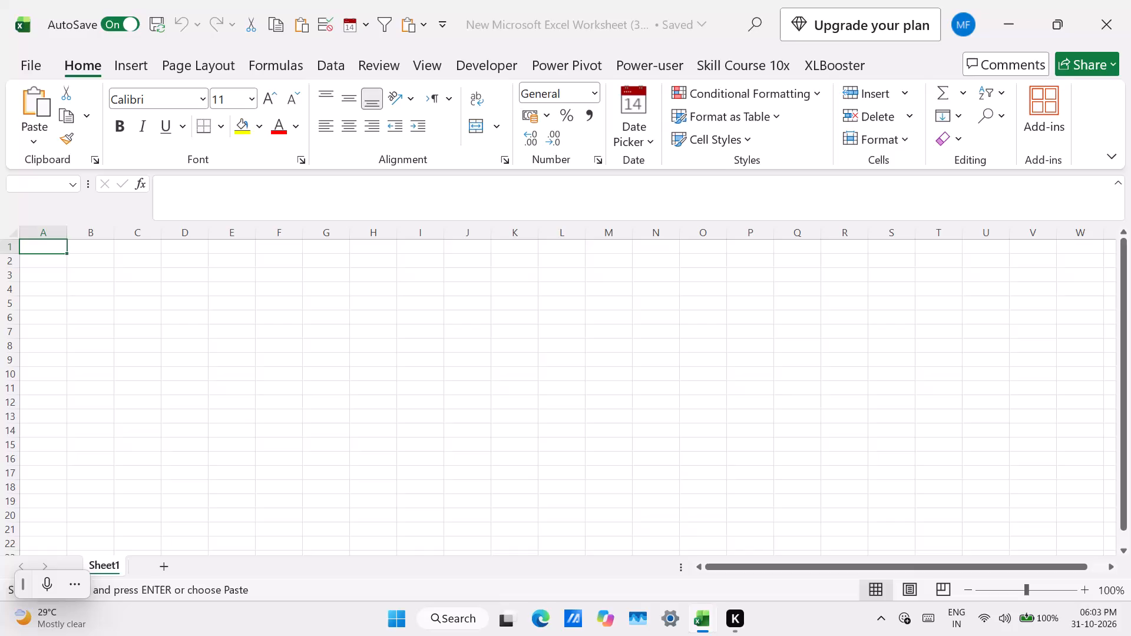
Paste the copied sales data starting at cell B3 and auto-fit the widths of columns B and C.
{"action": "left_click", "coordinate": [82, 275]}
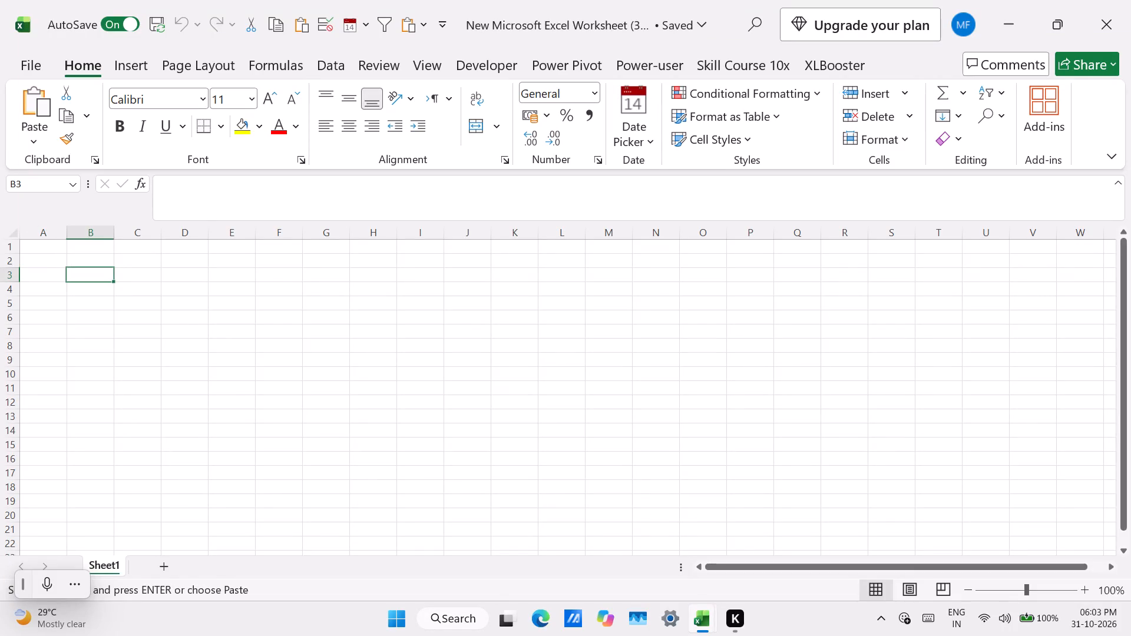
{"action": "key", "text": "ctrl+v"}
{"action": "double_click", "coordinate": [115, 235]}
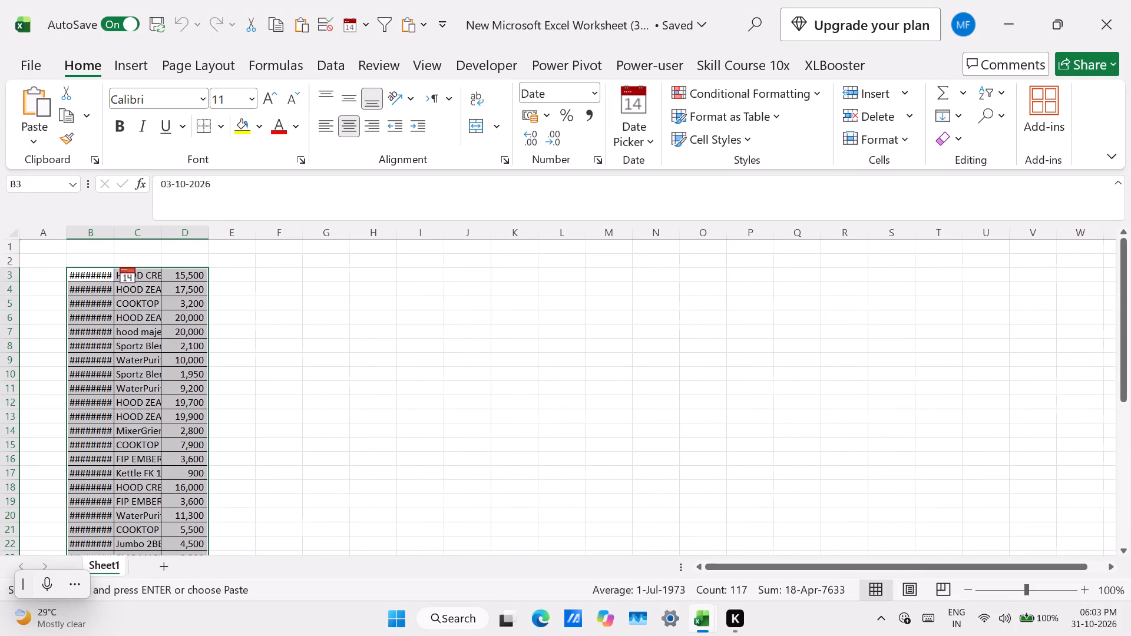
{"action": "double_click", "coordinate": [172, 235]}
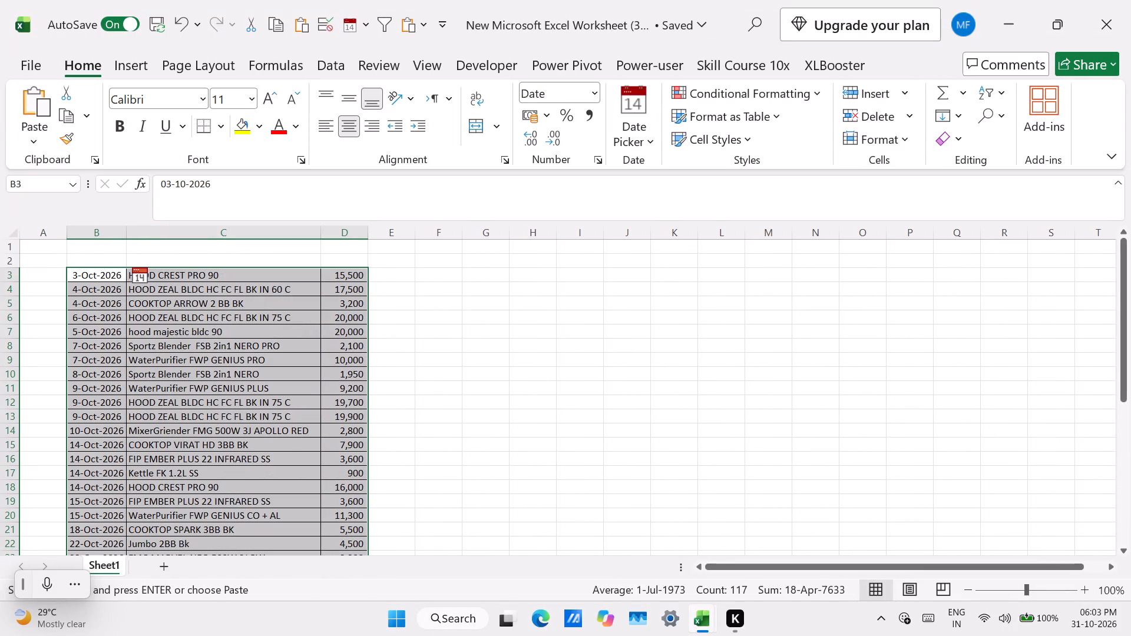
Insert a blank column before the amounts in column D.
{"action": "left_click", "coordinate": [350, 231]}
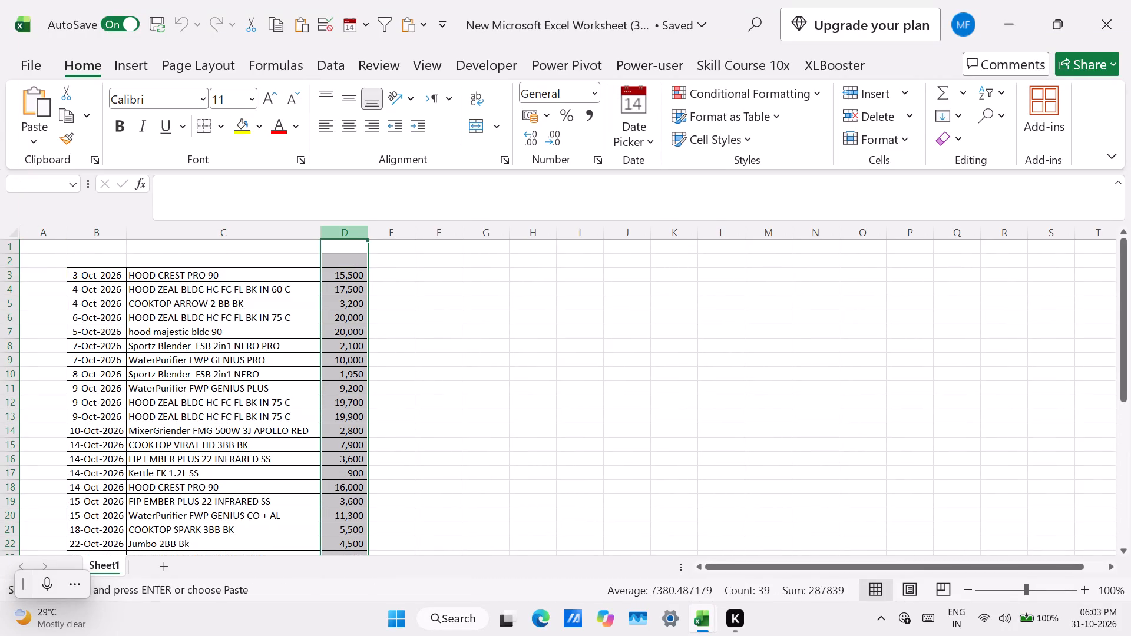
{"action": "key", "text": "ctrl+shift+equal"}
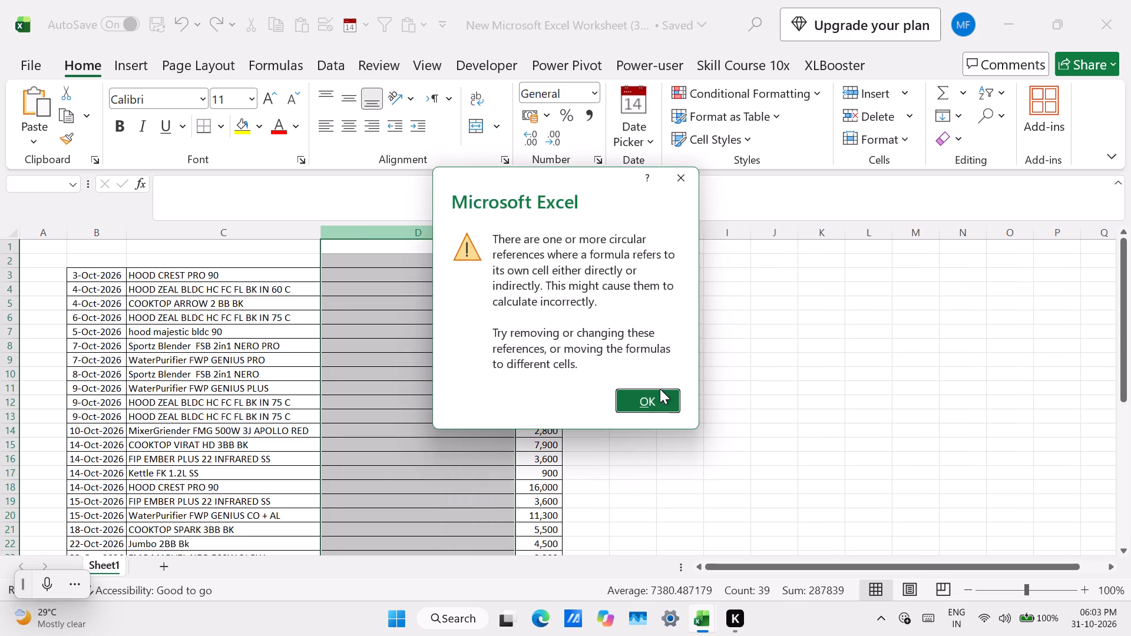
{"action": "left_click", "coordinate": [654, 402]}
{"action": "left_click", "coordinate": [795, 346]}
Format the empty header row B2:E2 with all borders, a thick outside border, and horizontally and vertically centred alignment.
{"action": "left_click_drag", "start_coordinate": [100, 266], "coordinate": [256, 264]}
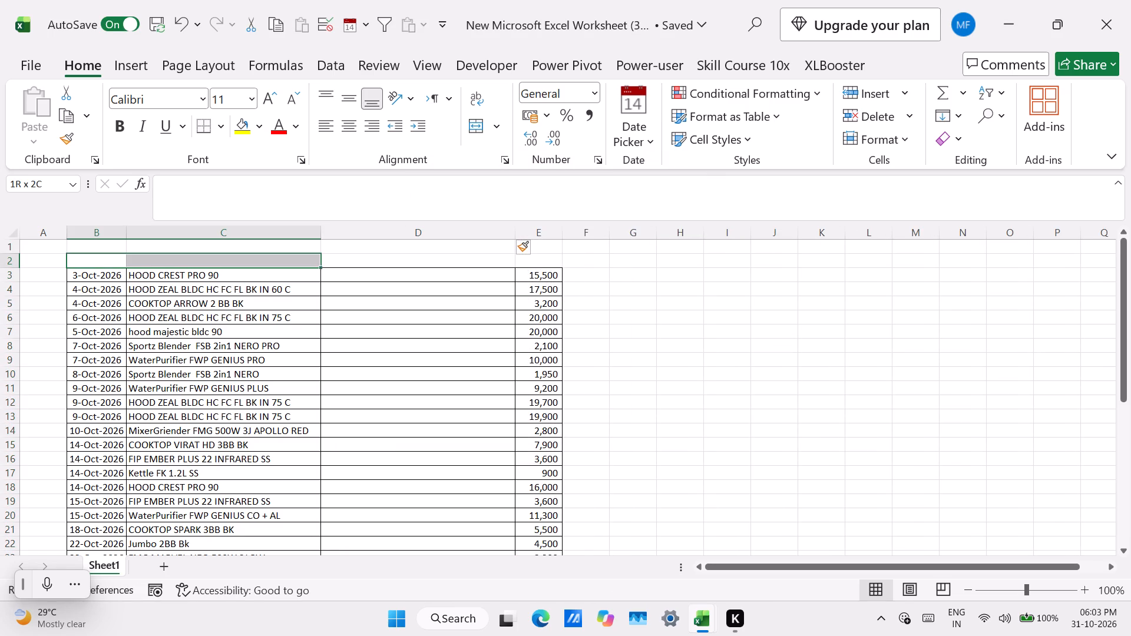
{"action": "left_click_drag", "start_coordinate": [256, 264], "coordinate": [527, 264]}
{"action": "left_click", "coordinate": [220, 128]}
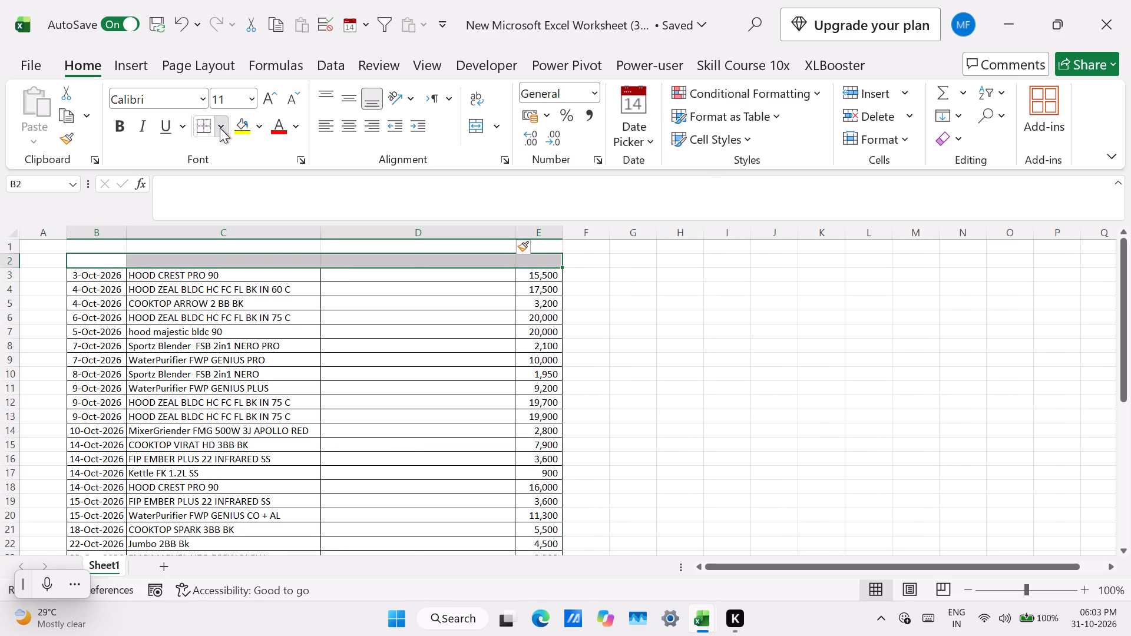
{"action": "left_click", "coordinate": [239, 303]}
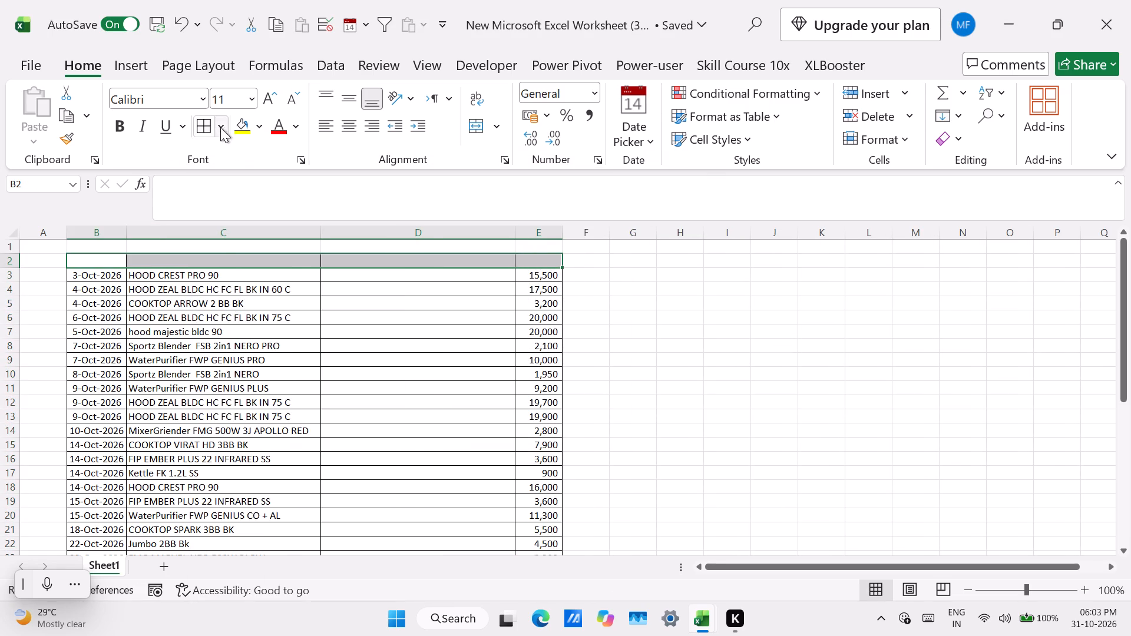
{"action": "left_click", "coordinate": [219, 124]}
{"action": "left_click", "coordinate": [244, 362]}
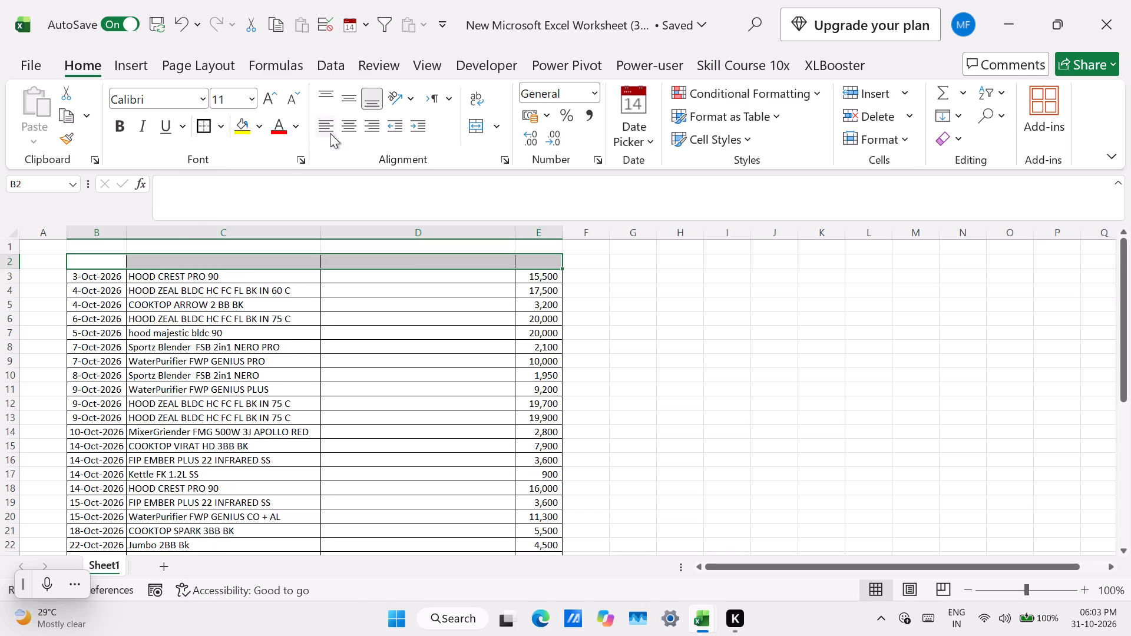
{"action": "left_click", "coordinate": [345, 125]}
{"action": "left_click", "coordinate": [352, 96]}
{"action": "left_click", "coordinate": [676, 318]}
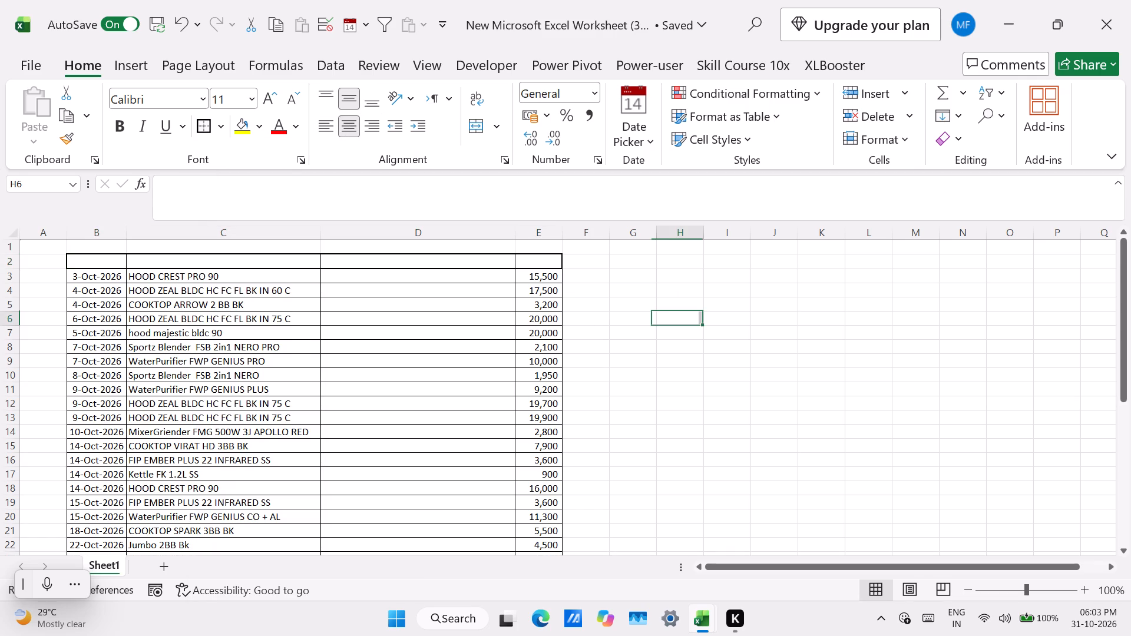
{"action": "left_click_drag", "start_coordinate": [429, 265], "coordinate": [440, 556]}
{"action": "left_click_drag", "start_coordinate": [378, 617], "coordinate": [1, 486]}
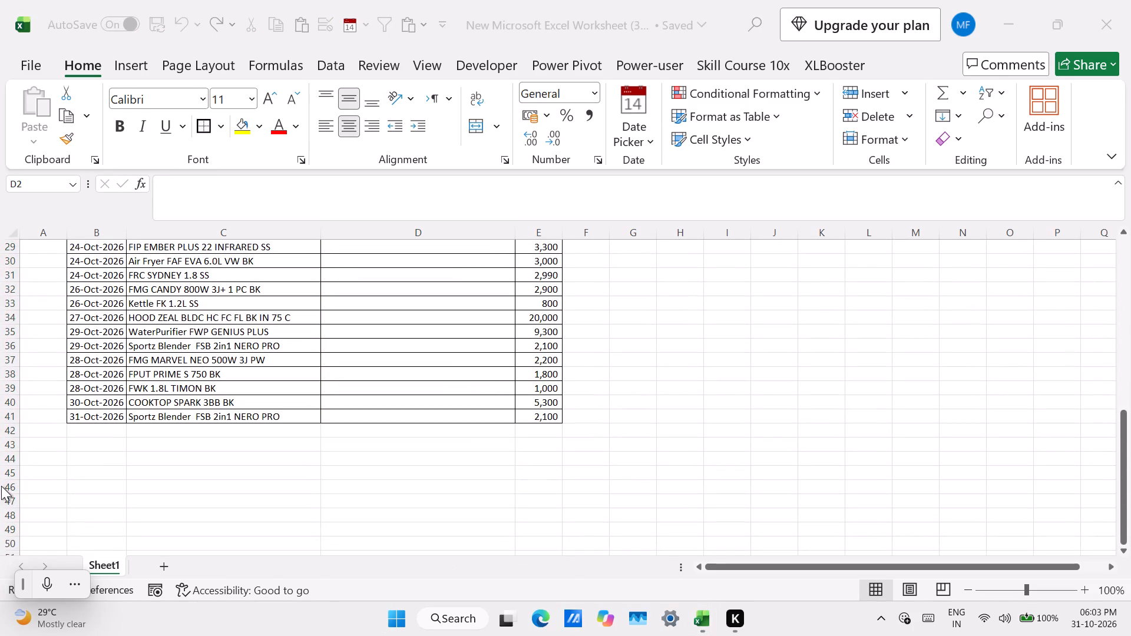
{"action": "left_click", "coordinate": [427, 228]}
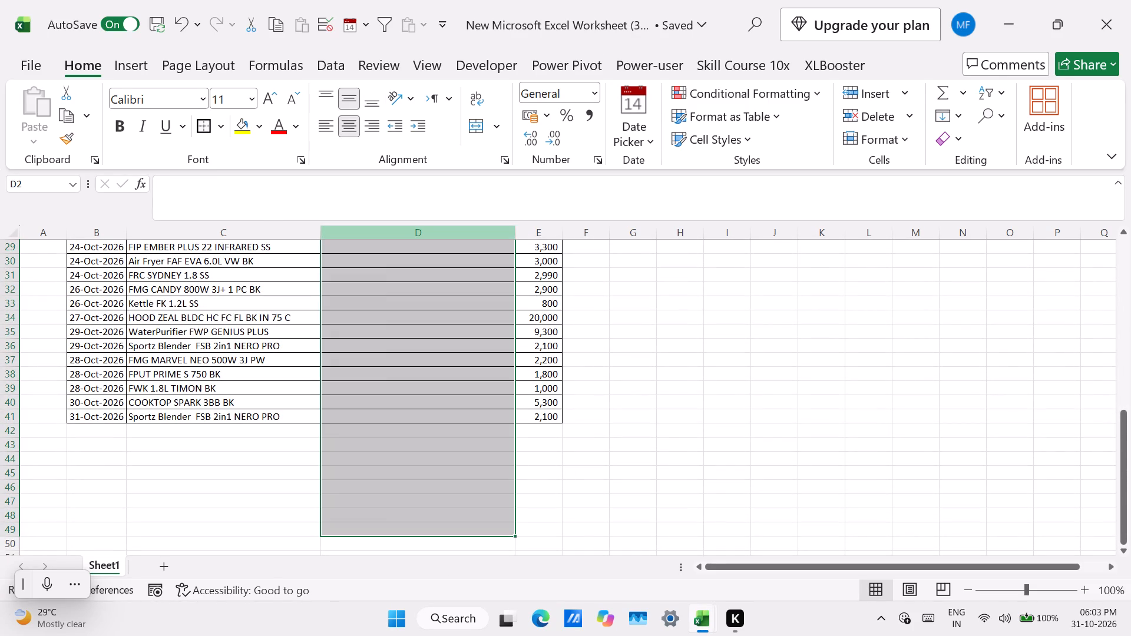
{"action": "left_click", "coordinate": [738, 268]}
Centre the whole of column D both horizontally and vertically.
{"action": "scroll", "coordinate": [569, 322], "scroll_direction": "up", "scroll_amount": 4}
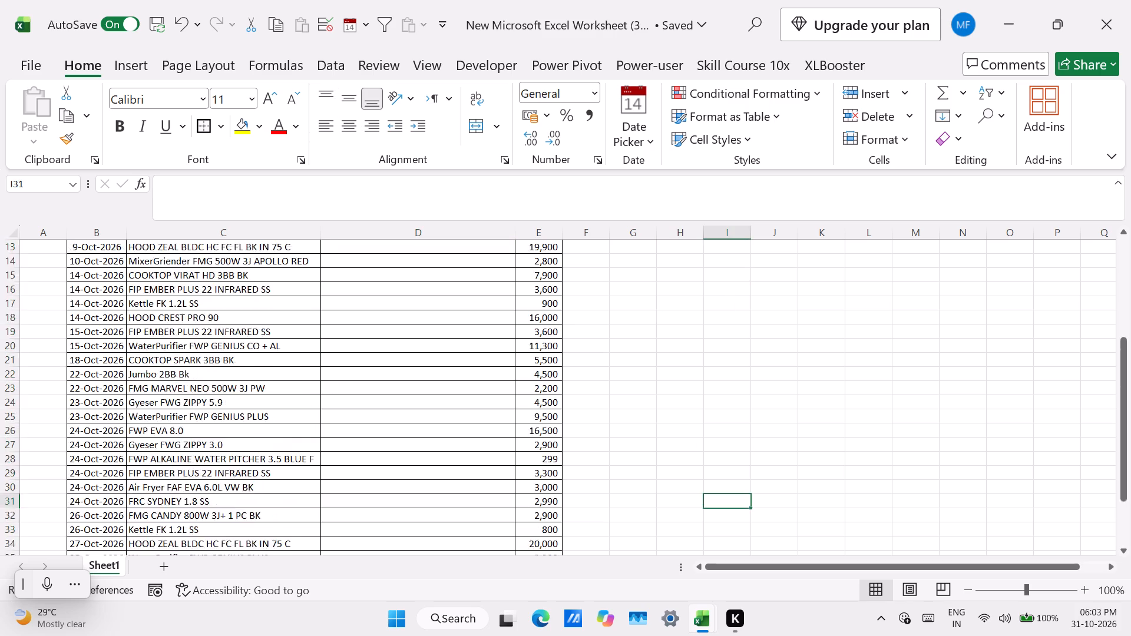
{"action": "scroll", "coordinate": [569, 322], "scroll_direction": "up", "scroll_amount": 8}
{"action": "left_click", "coordinate": [457, 234]}
{"action": "left_click", "coordinate": [354, 135]}
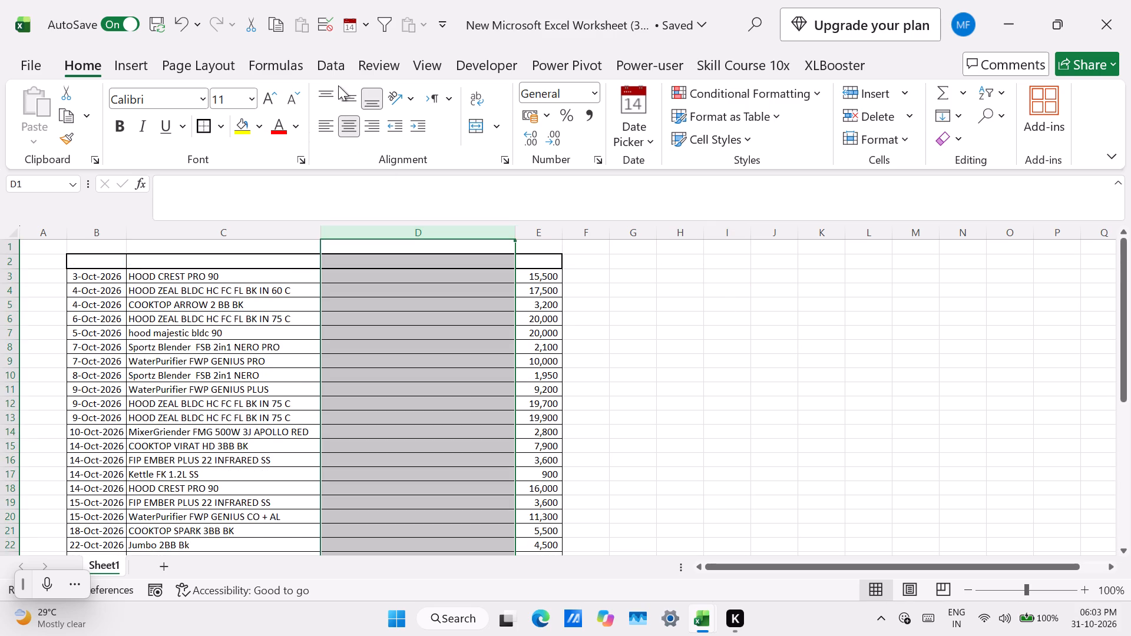
{"action": "left_click", "coordinate": [350, 91]}
Widen column B so the dates have more room.
{"action": "left_click", "coordinate": [111, 239]}
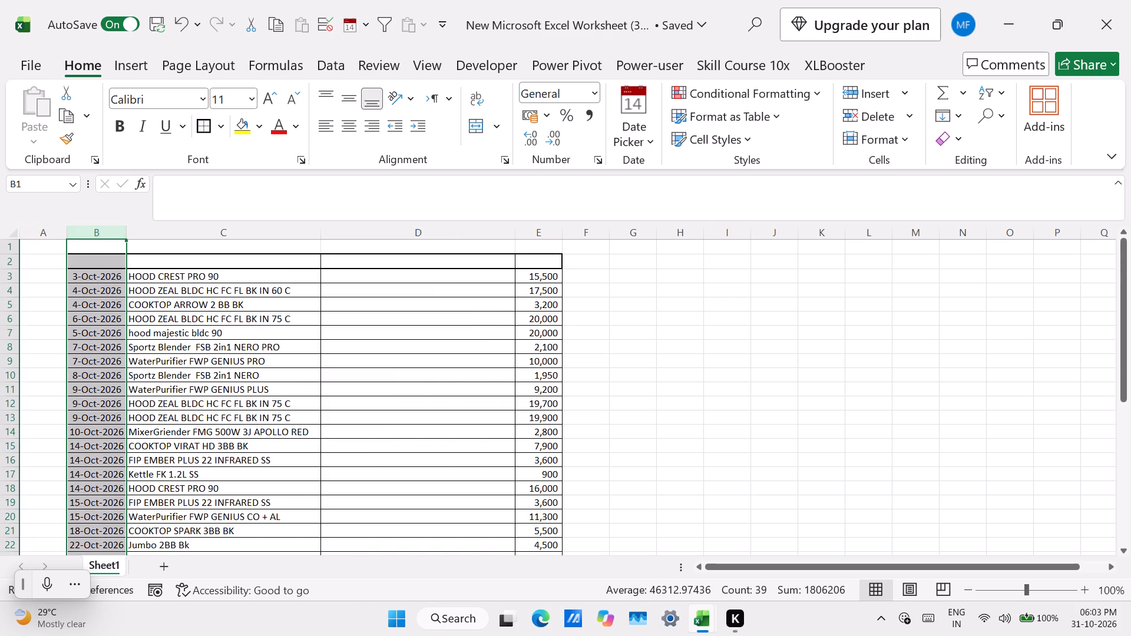
{"action": "left_click_drag", "start_coordinate": [127, 236], "coordinate": [163, 238]}
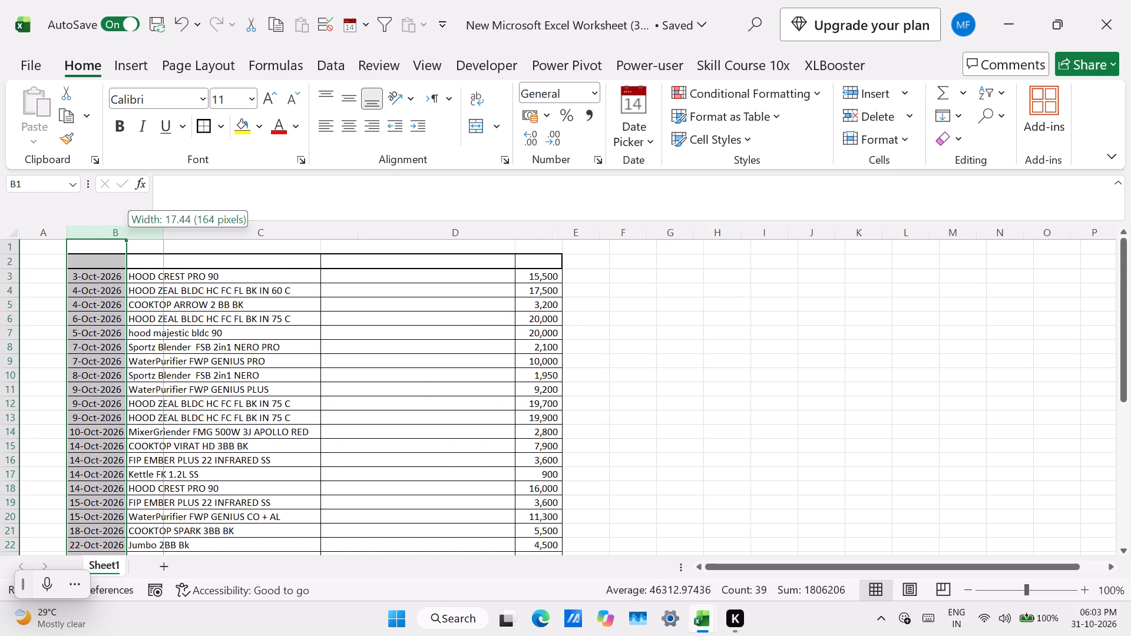
{"action": "left_click_drag", "start_coordinate": [163, 238], "coordinate": [157, 242]}
Centre the whole of column A both horizontally and vertically.
{"action": "left_click", "coordinate": [41, 234]}
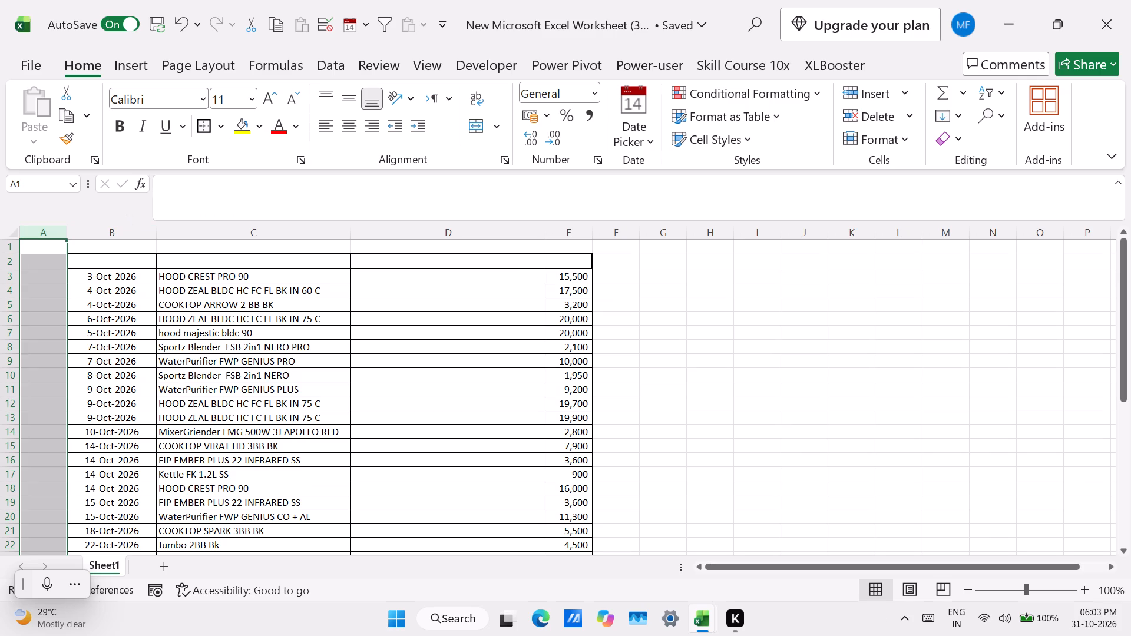
{"action": "left_click", "coordinate": [344, 127]}
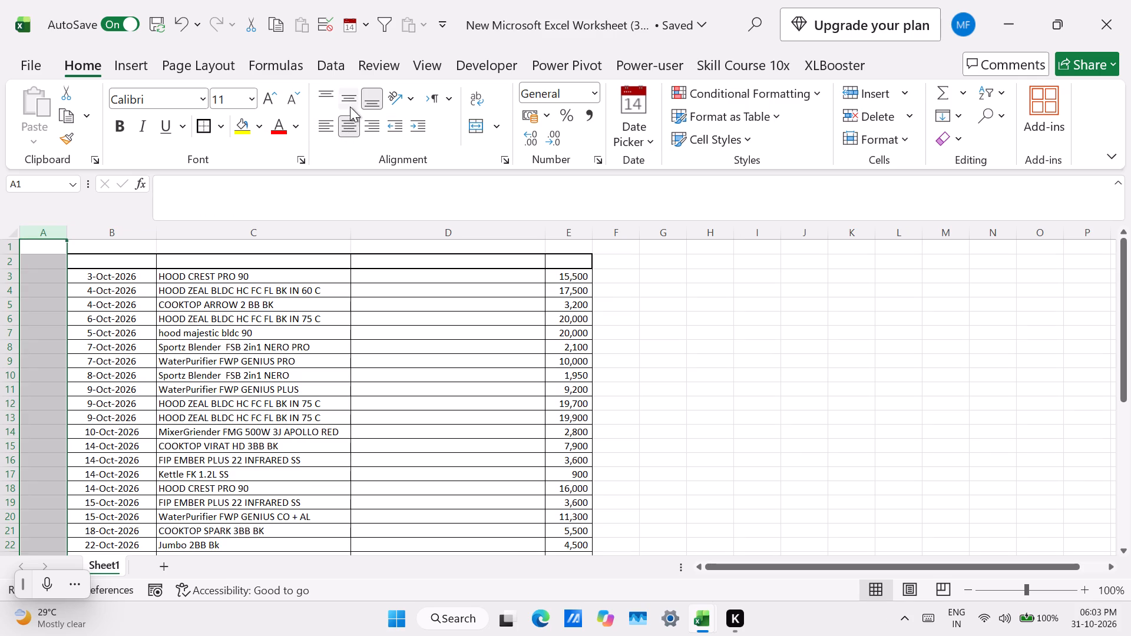
{"action": "left_click", "coordinate": [350, 101]}
{"action": "left_click", "coordinate": [770, 415]}
Slightly widen the product-name column C and the amount column E.
{"action": "left_click_drag", "start_coordinate": [352, 233], "coordinate": [353, 233]}
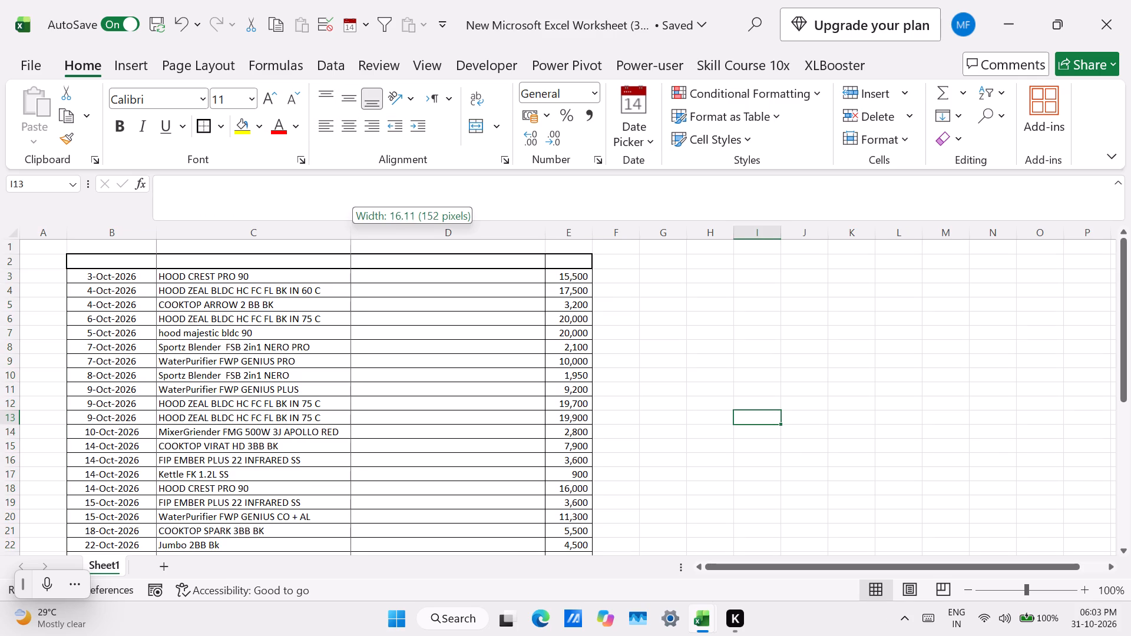
{"action": "left_click_drag", "start_coordinate": [353, 233], "coordinate": [359, 233]}
{"action": "left_click_drag", "start_coordinate": [598, 228], "coordinate": [600, 228]}
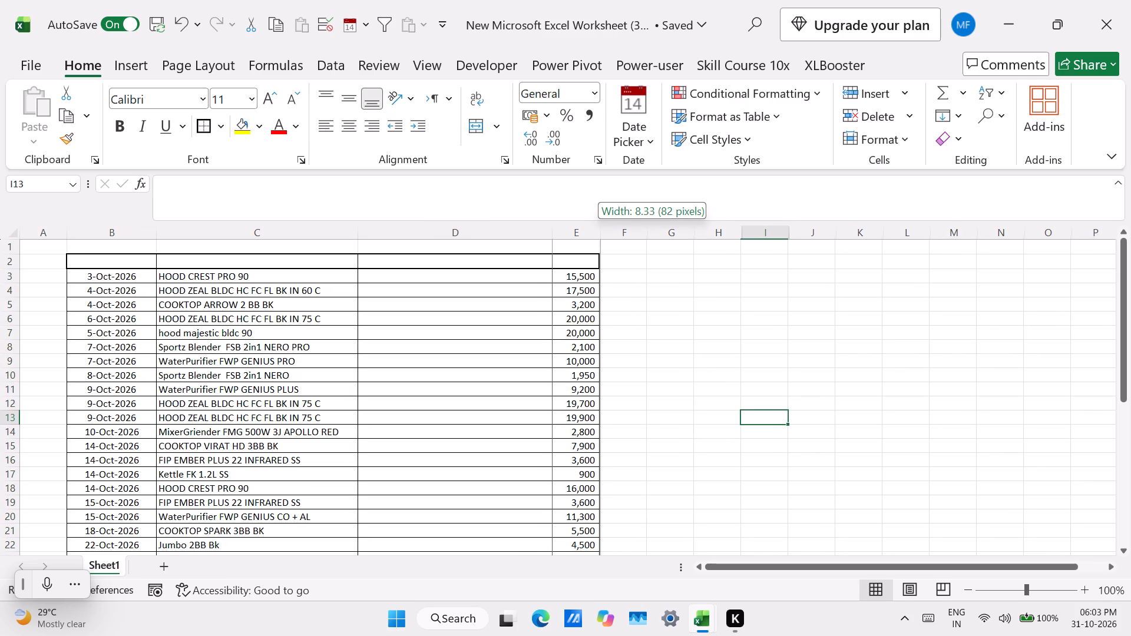
{"action": "left_click_drag", "start_coordinate": [600, 228], "coordinate": [604, 232]}
Apply all borders to cells A2:A41 alongside the data.
{"action": "left_click_drag", "start_coordinate": [45, 263], "coordinate": [12, 631]}
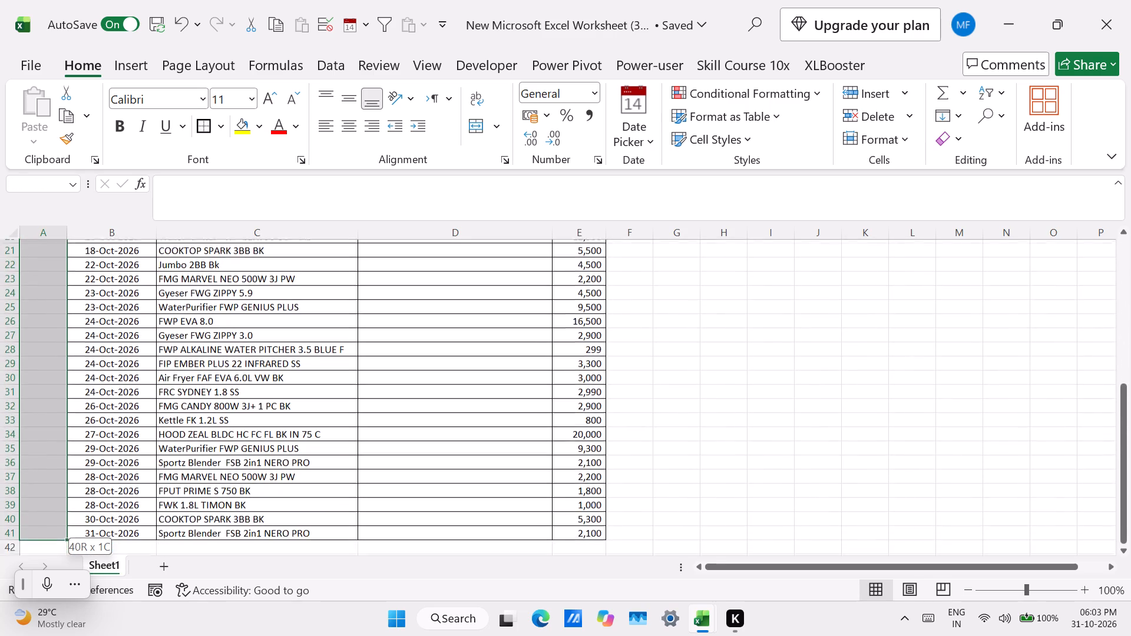
{"action": "left_click_drag", "start_coordinate": [12, 631], "coordinate": [62, 438]}
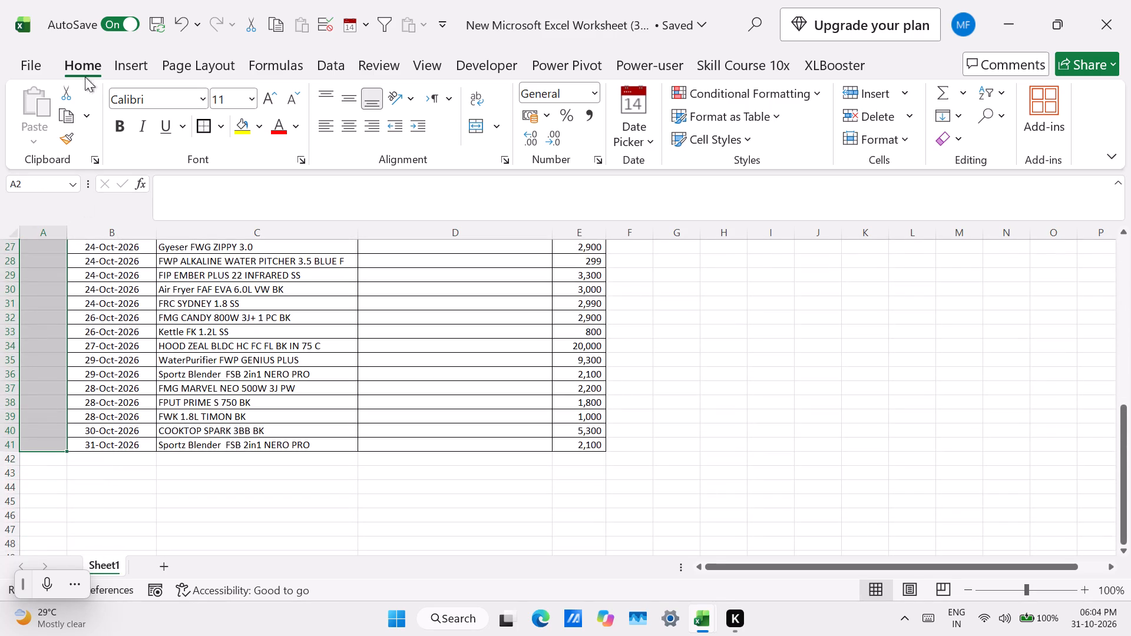
{"action": "left_click", "coordinate": [219, 123]}
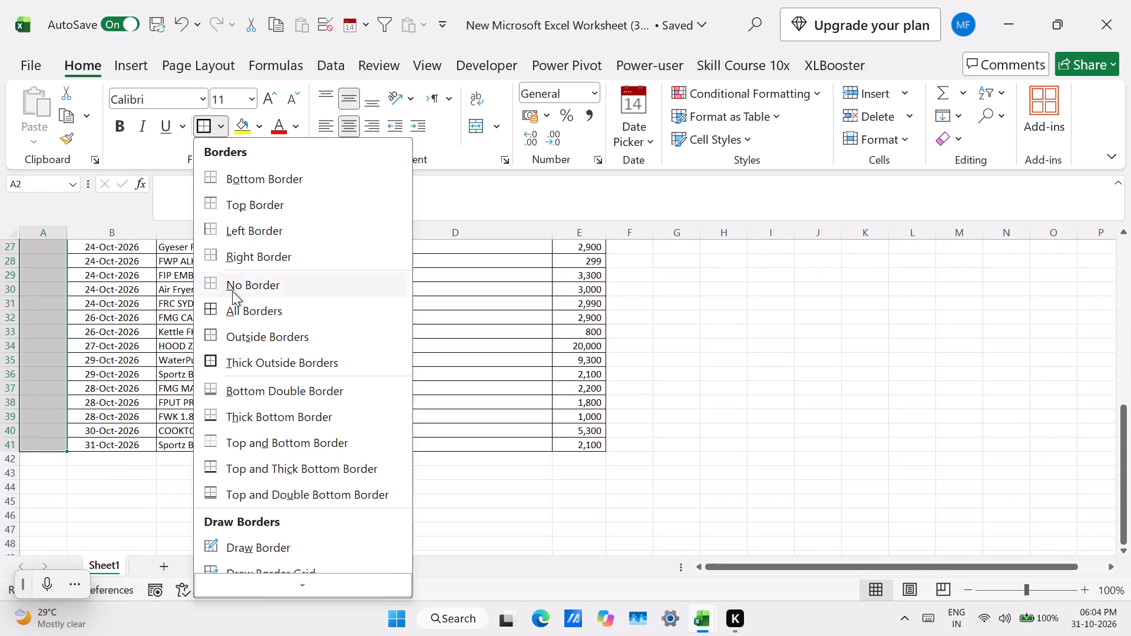
{"action": "left_click", "coordinate": [245, 312]}
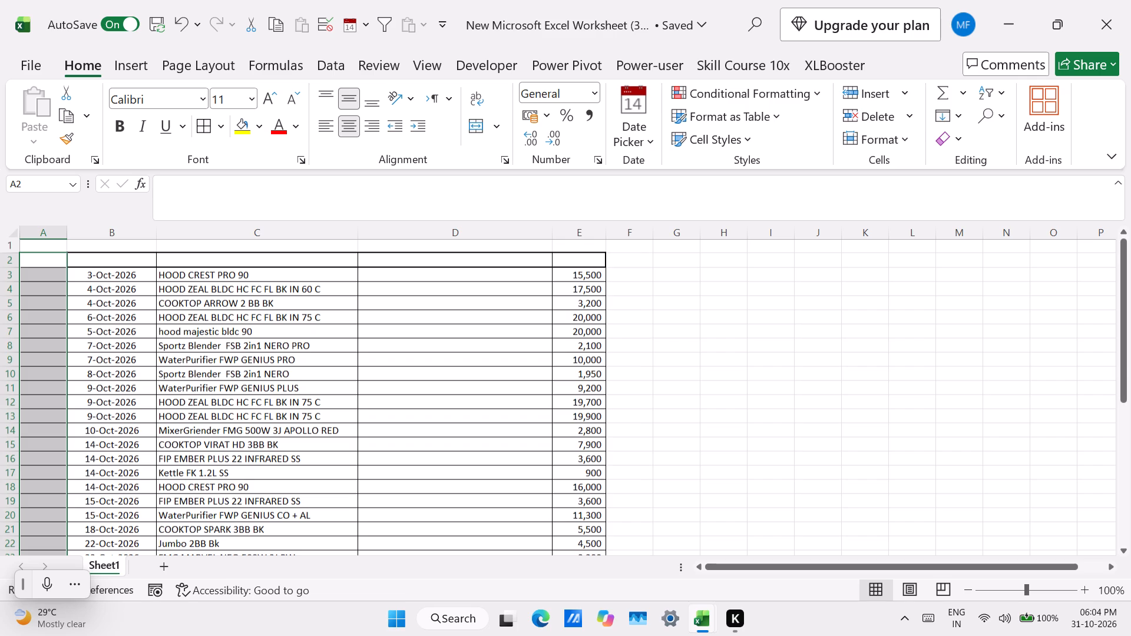
{"action": "left_click", "coordinate": [712, 386]}
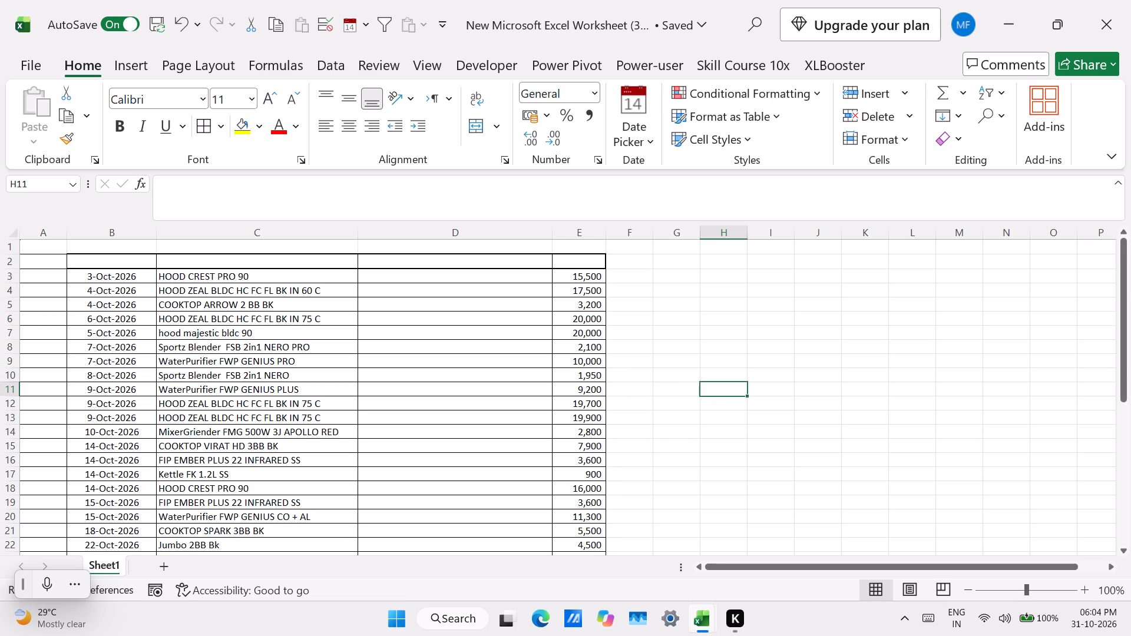
Clear the borders of header row A2:E2 and reapply all borders with a thick outside border.
{"action": "left_click", "coordinate": [47, 261]}
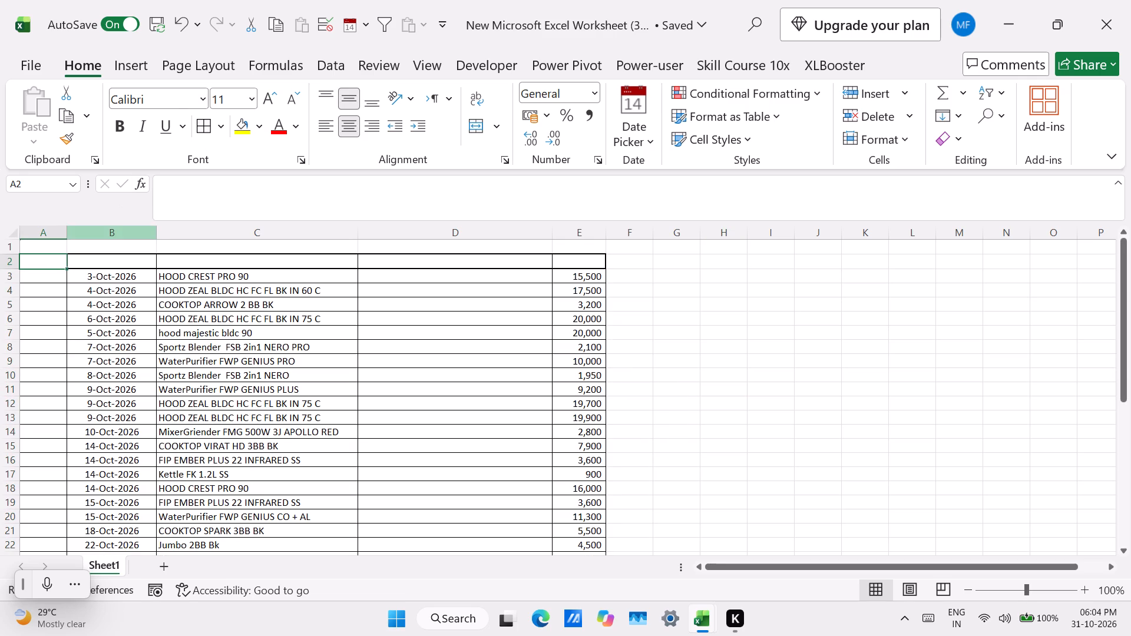
{"action": "left_click_drag", "start_coordinate": [38, 259], "coordinate": [565, 259]}
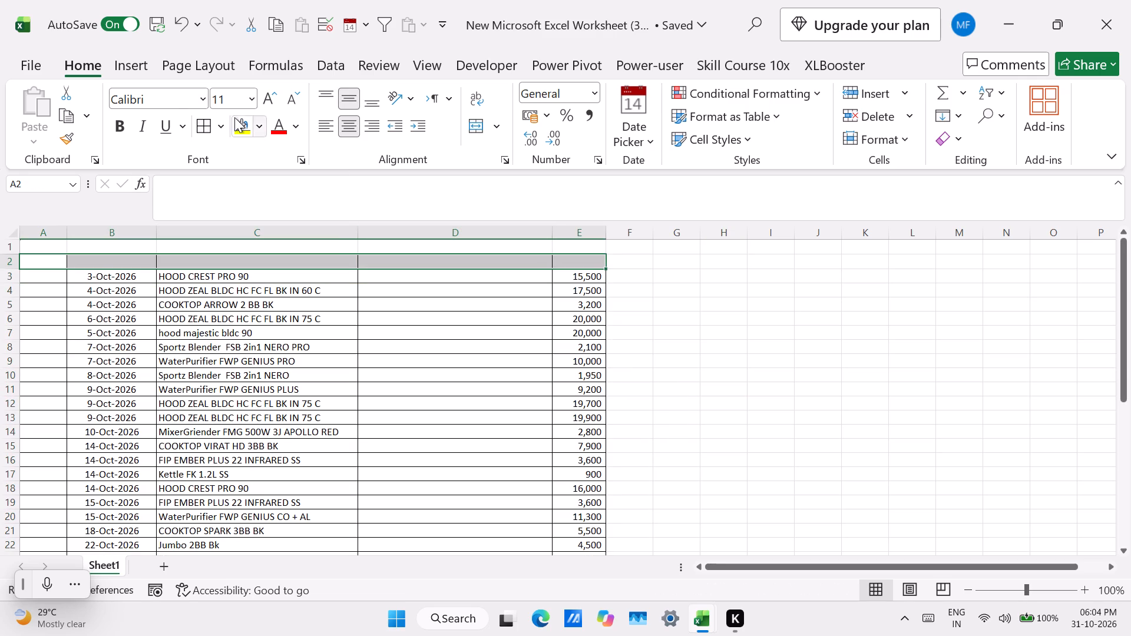
{"action": "left_click", "coordinate": [220, 127]}
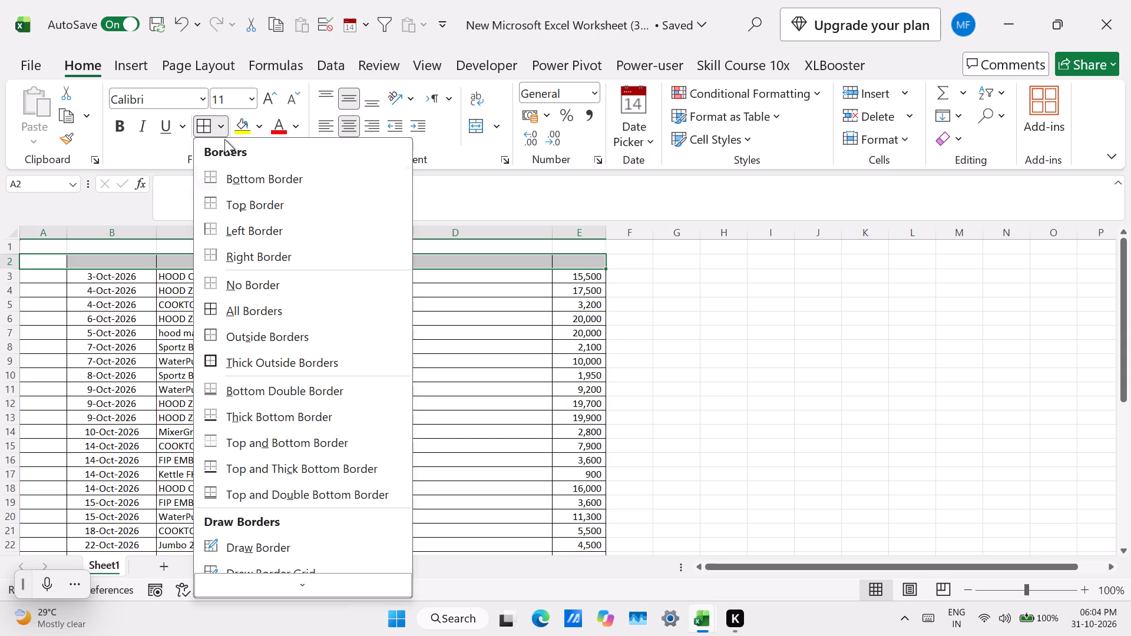
{"action": "left_click", "coordinate": [237, 286]}
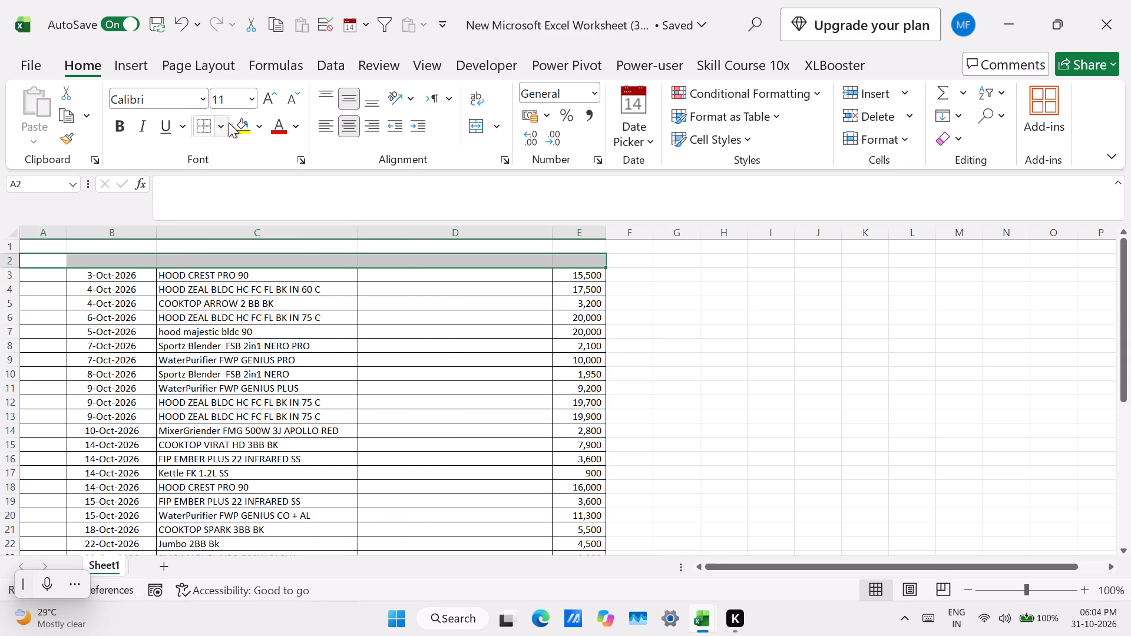
{"action": "left_click", "coordinate": [221, 124]}
{"action": "left_click", "coordinate": [230, 304]}
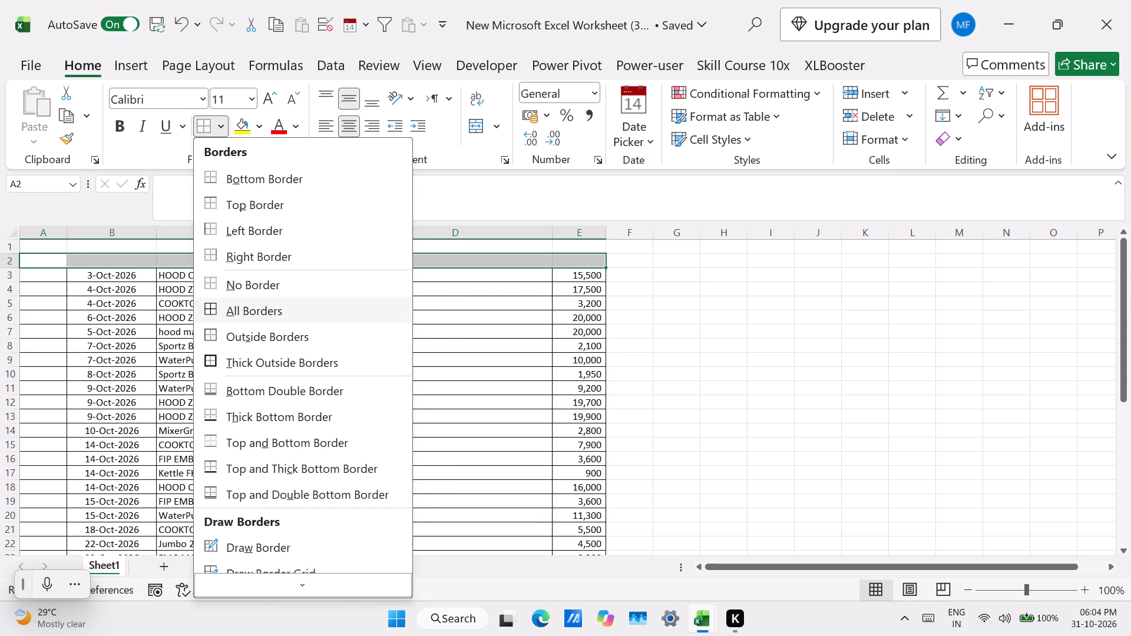
{"action": "left_click", "coordinate": [218, 131]}
{"action": "left_click", "coordinate": [209, 355]}
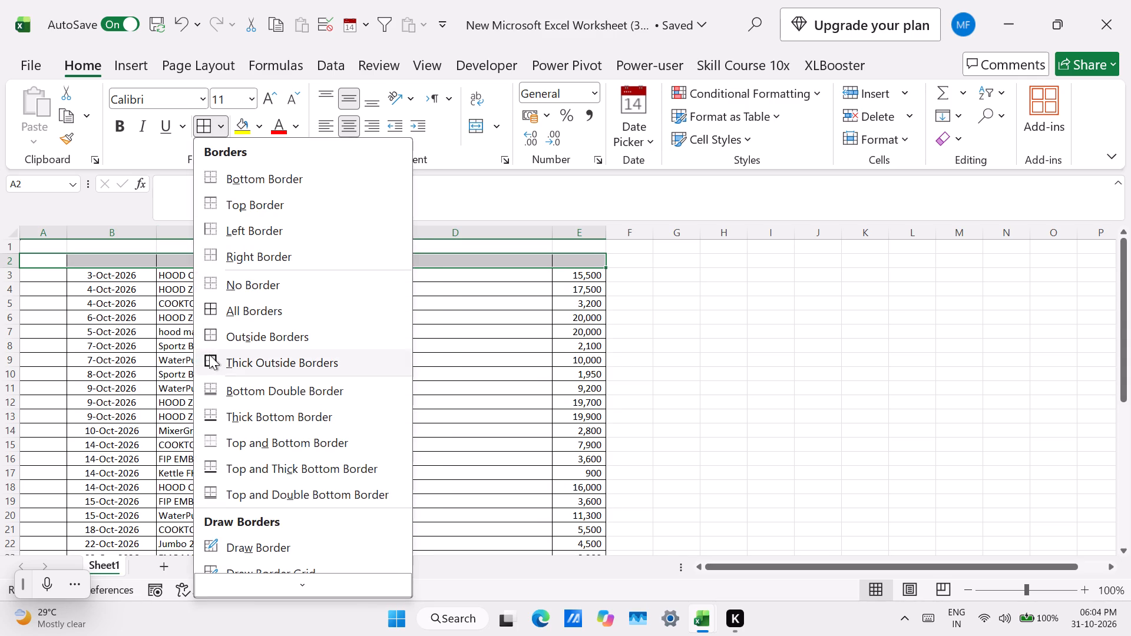
{"action": "left_click", "coordinate": [742, 340]}
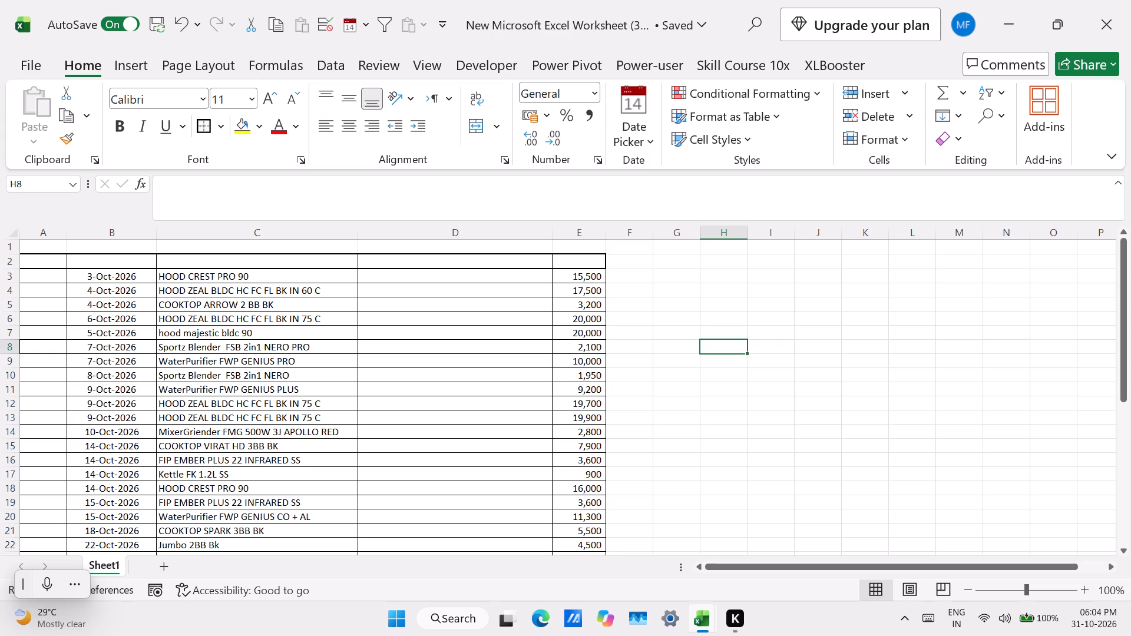
Enter the serial numbers 1 and 2 in cells A3 and A4.
{"action": "left_click", "coordinate": [49, 276]}
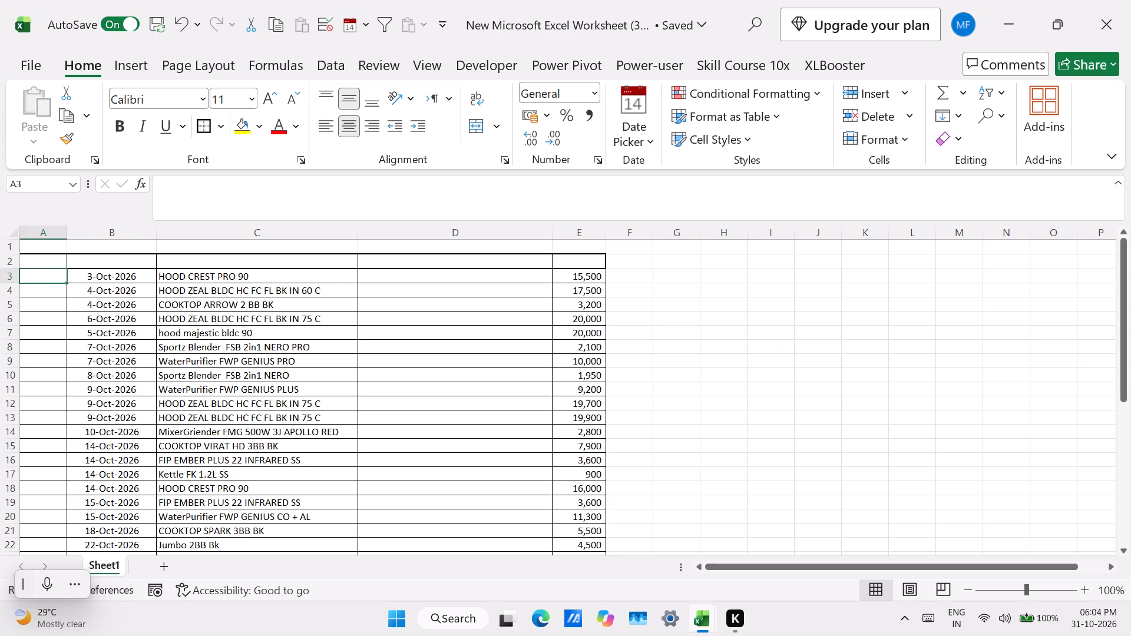
{"action": "key", "text": "1"}
{"action": "key", "text": "Return"}
{"action": "key", "text": "2"}
{"action": "key", "text": "Return"}
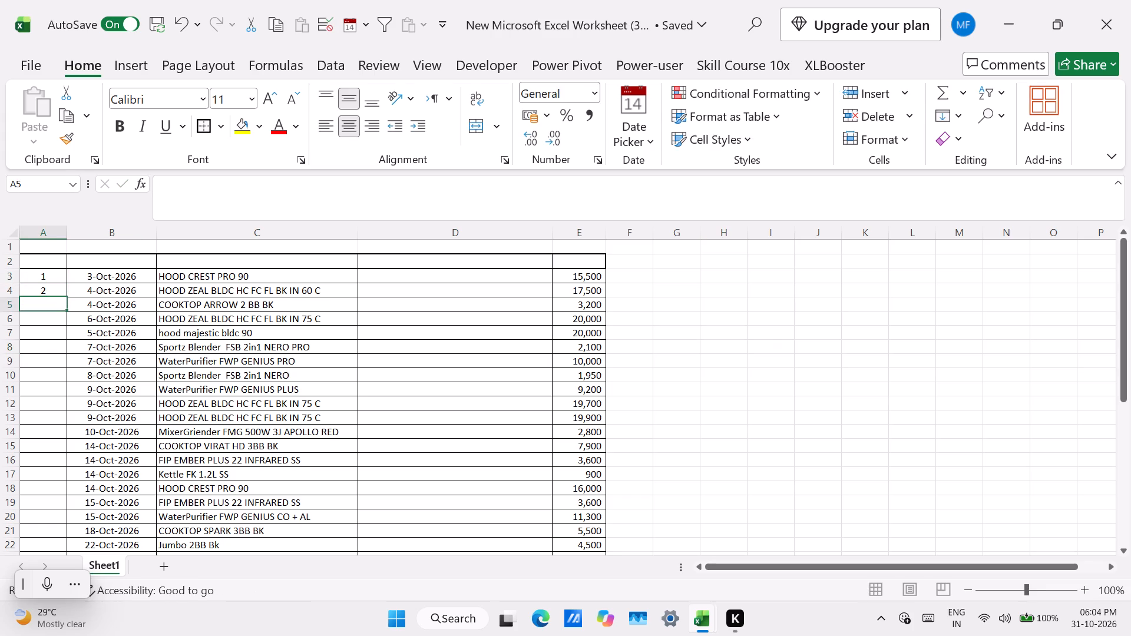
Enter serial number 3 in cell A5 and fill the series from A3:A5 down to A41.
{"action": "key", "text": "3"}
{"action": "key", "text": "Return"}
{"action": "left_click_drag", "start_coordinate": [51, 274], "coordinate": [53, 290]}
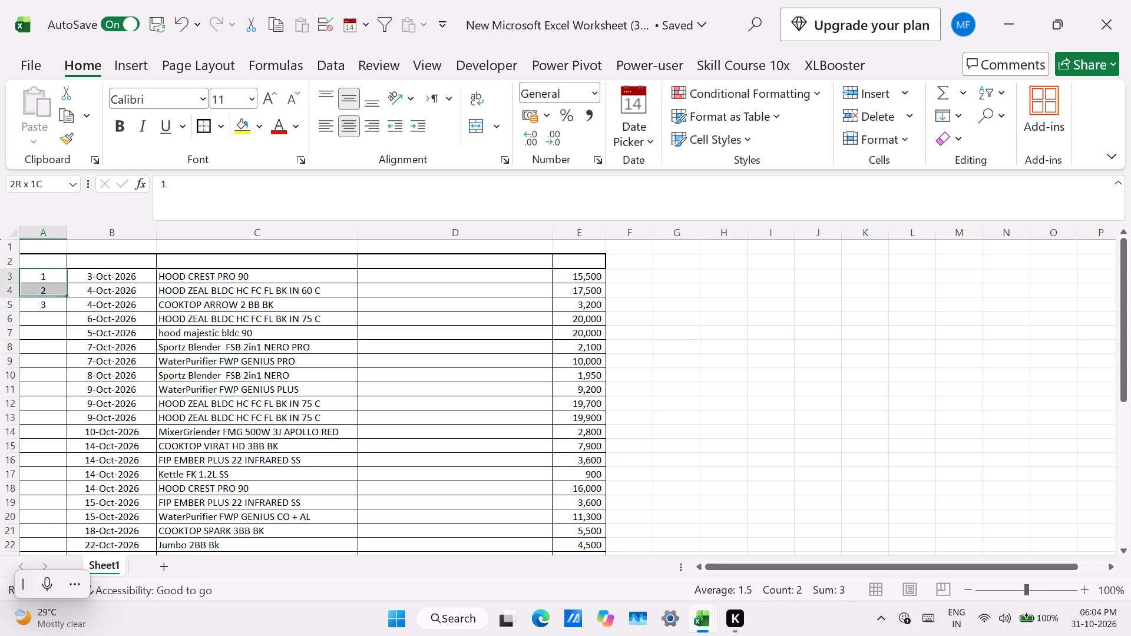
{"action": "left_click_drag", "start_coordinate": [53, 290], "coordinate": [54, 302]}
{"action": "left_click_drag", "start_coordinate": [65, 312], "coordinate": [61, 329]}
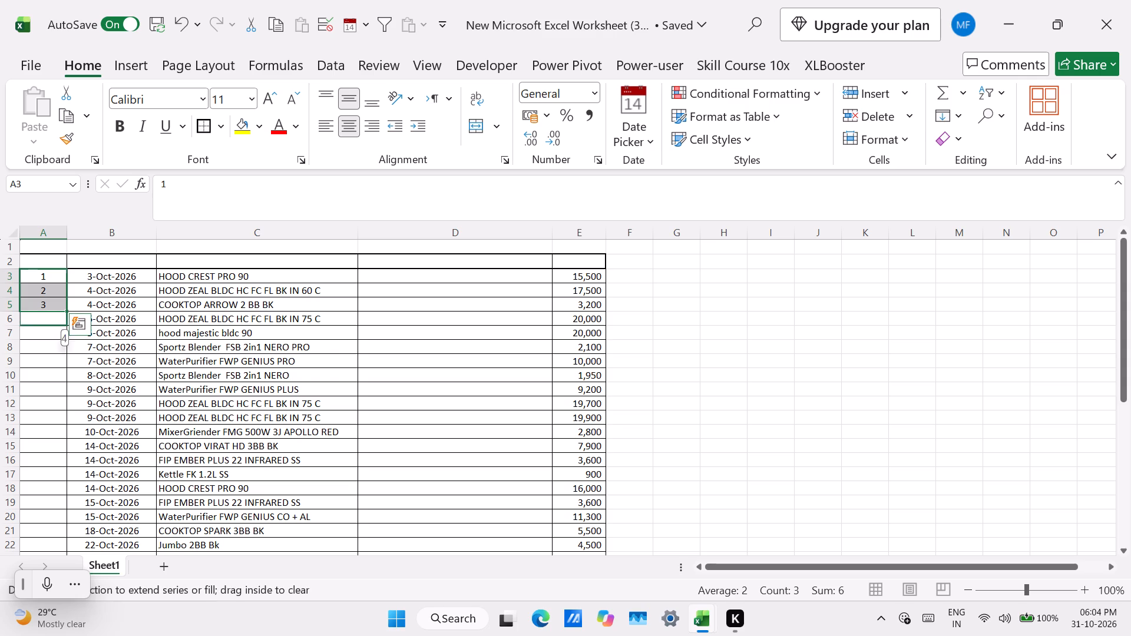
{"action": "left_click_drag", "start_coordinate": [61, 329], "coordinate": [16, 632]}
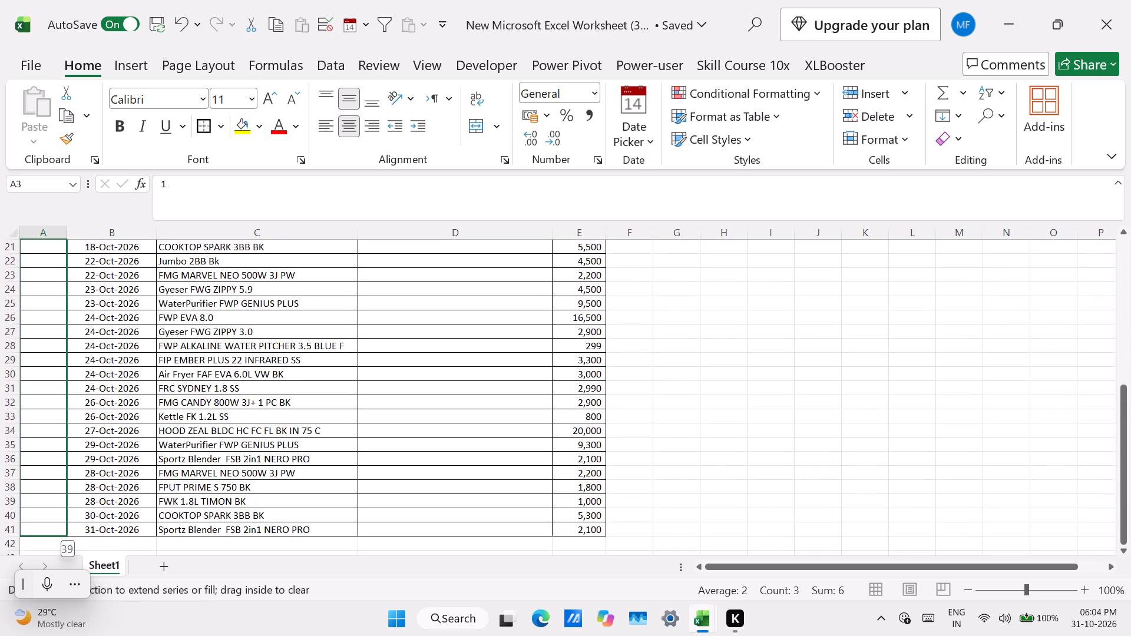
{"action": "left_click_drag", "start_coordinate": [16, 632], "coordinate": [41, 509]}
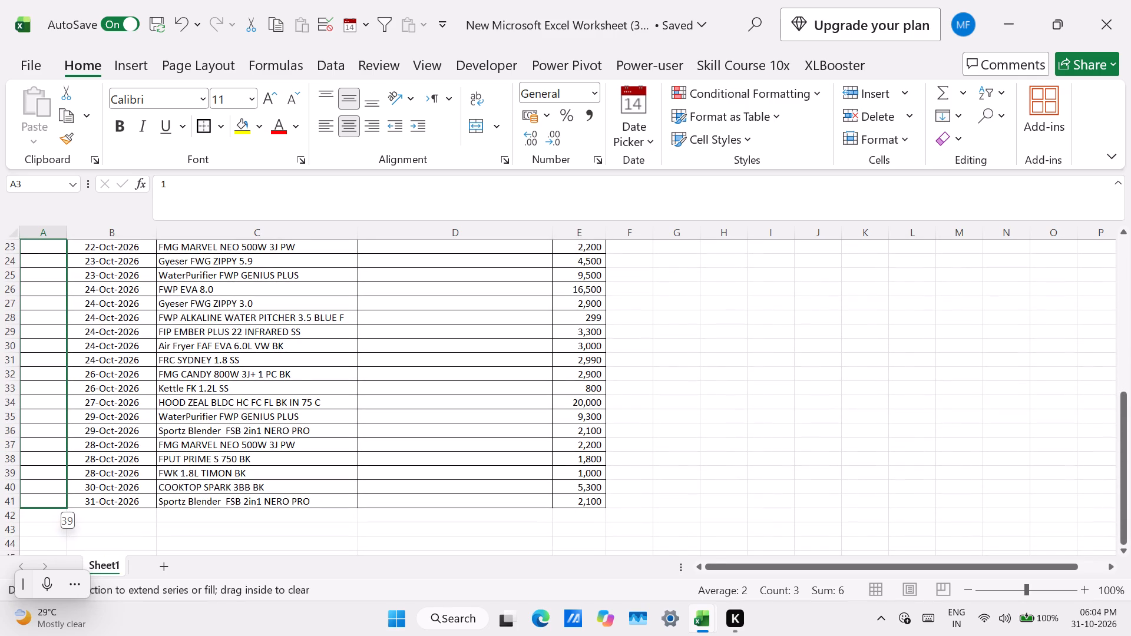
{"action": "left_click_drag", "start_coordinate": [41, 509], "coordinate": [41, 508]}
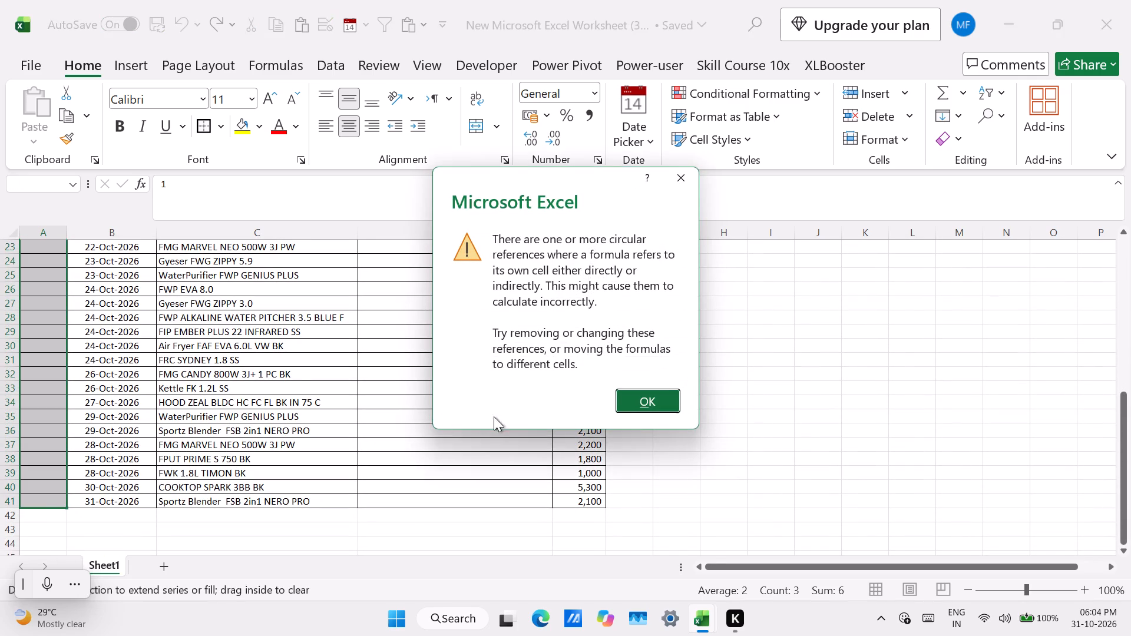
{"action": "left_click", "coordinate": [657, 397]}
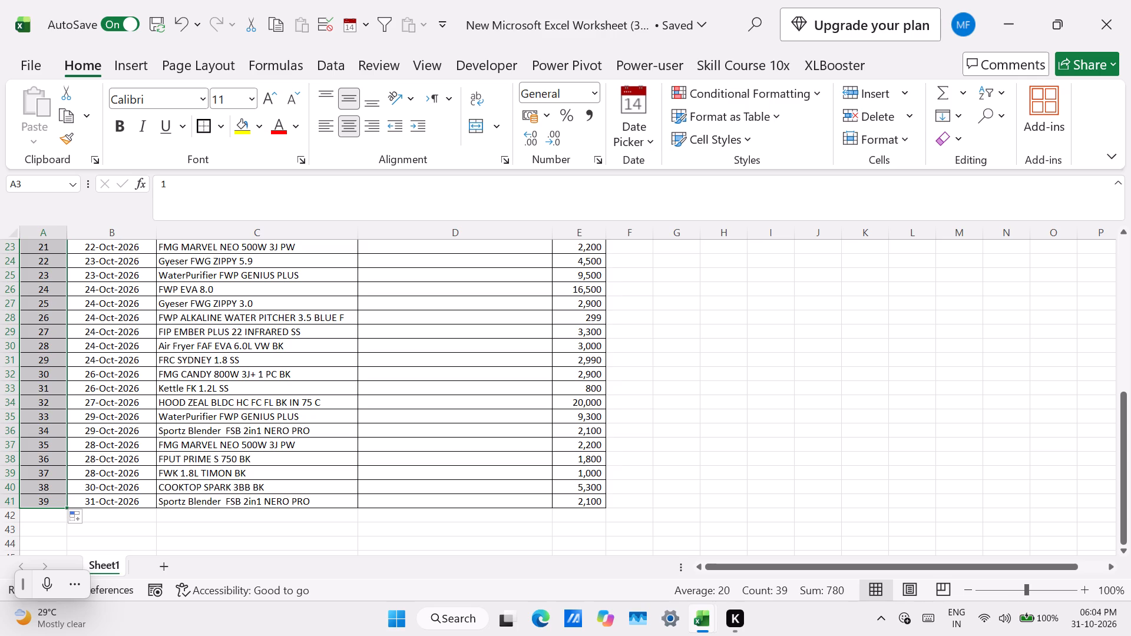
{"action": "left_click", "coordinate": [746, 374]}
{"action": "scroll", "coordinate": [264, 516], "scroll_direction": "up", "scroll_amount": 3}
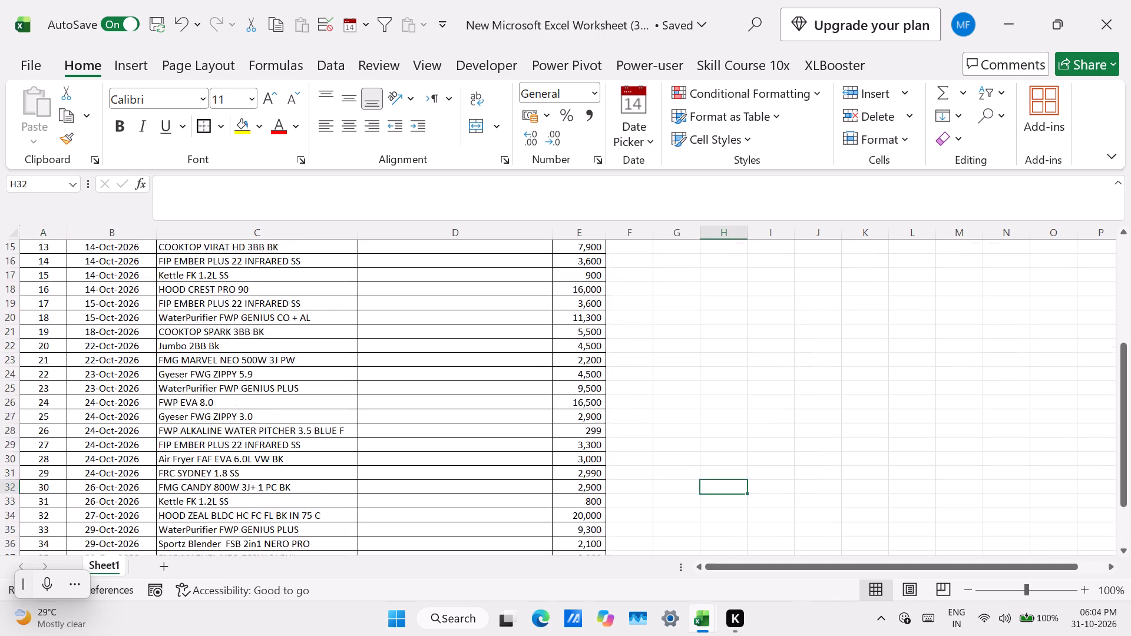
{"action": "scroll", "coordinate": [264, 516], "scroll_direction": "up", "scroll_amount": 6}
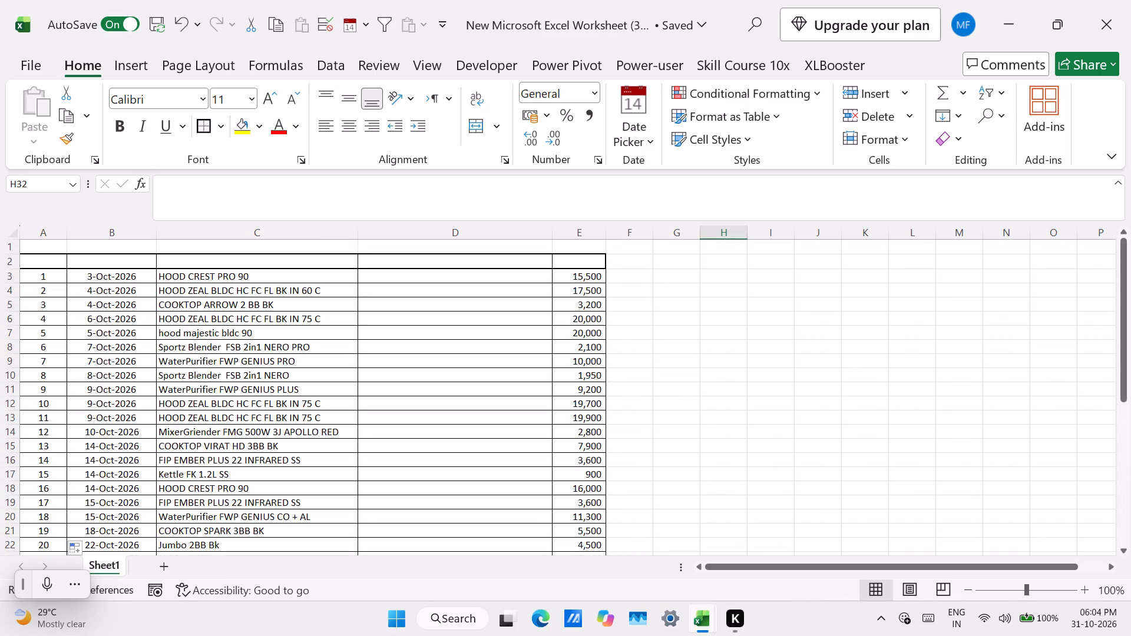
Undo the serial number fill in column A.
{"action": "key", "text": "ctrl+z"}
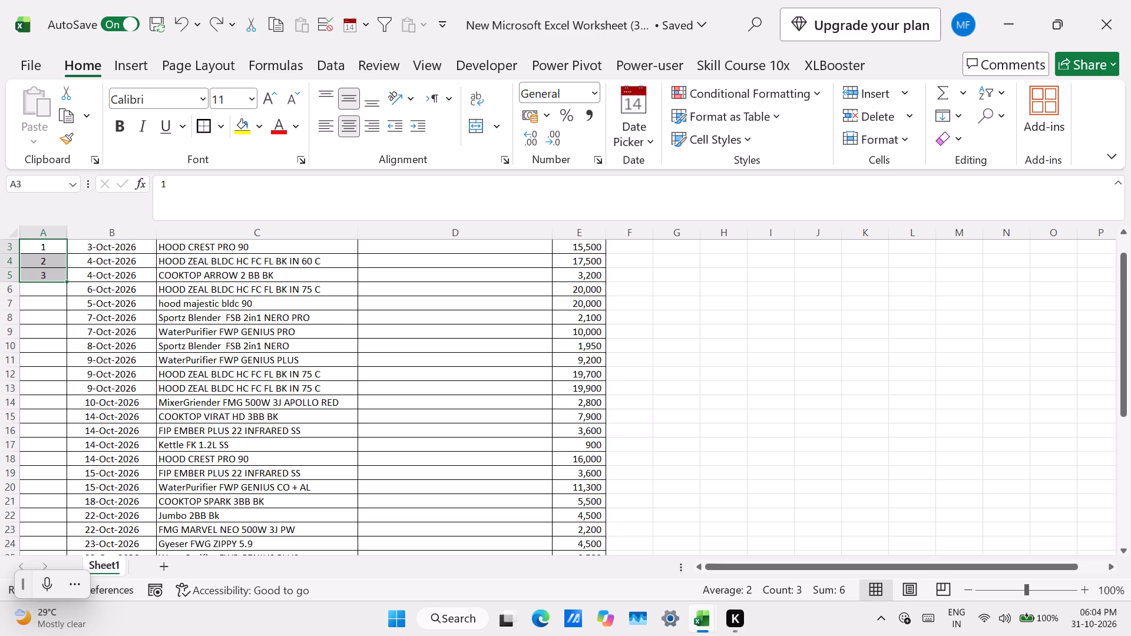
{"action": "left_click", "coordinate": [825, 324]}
Delete row 4, containing the HOOD ZEAL BLDC HC FC FL BK IN 60 C entry.
{"action": "left_click", "coordinate": [6, 261]}
{"action": "right_click", "coordinate": [6, 261]}
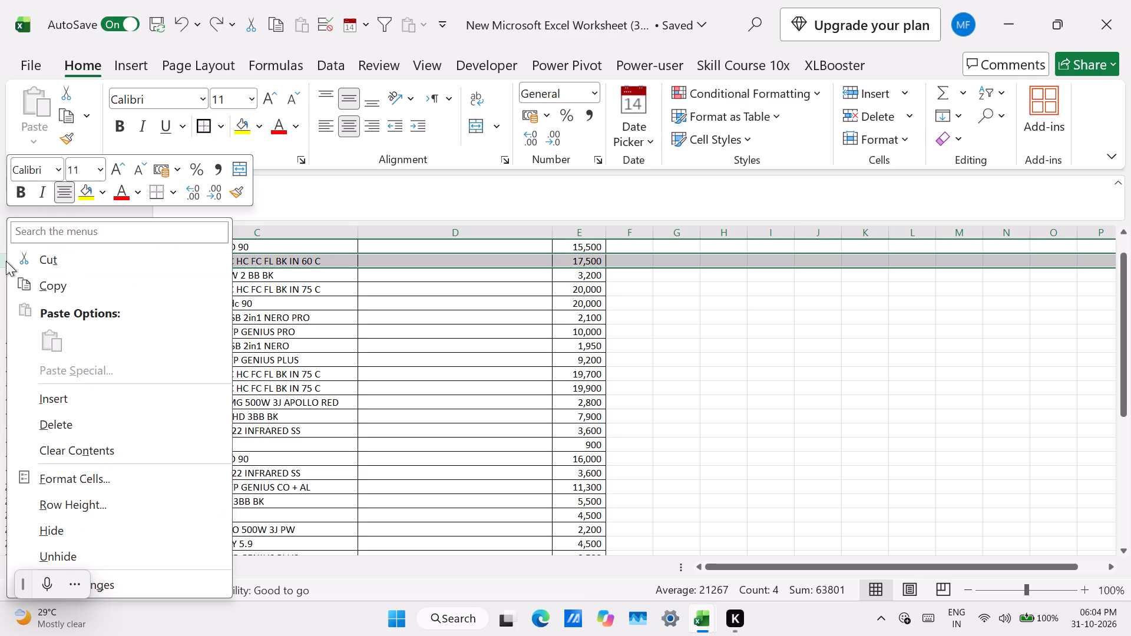
{"action": "left_click", "coordinate": [50, 425]}
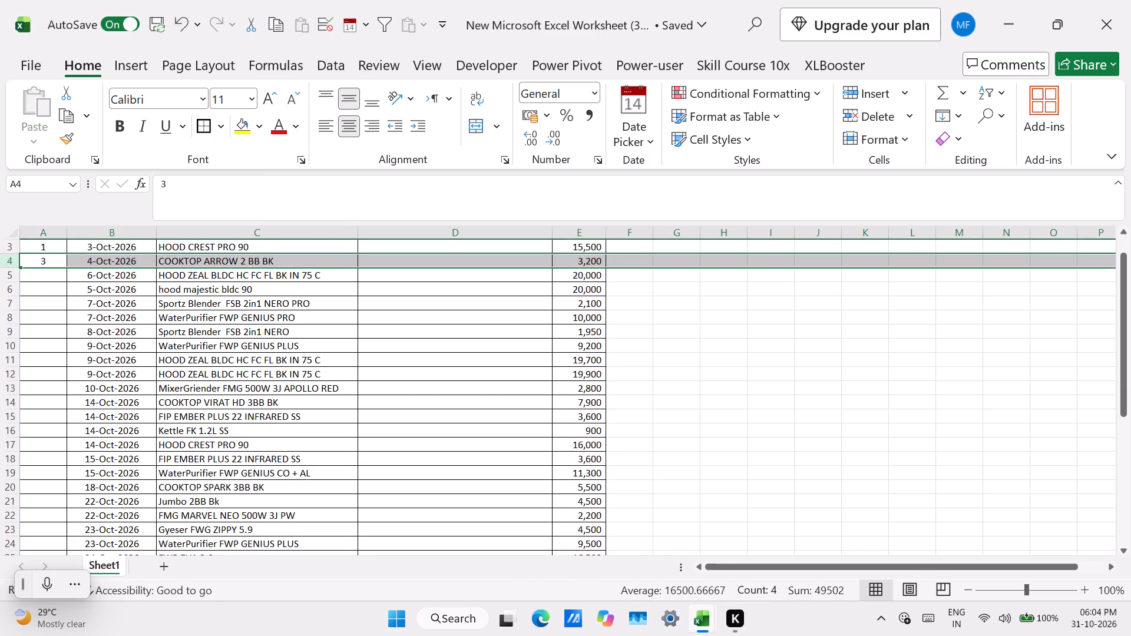
{"action": "left_click", "coordinate": [733, 355]}
Delete row 25, containing the FWP EVA 8.0 entry dated 24-Oct-2026.
{"action": "scroll", "coordinate": [214, 426], "scroll_direction": "down", "scroll_amount": 1}
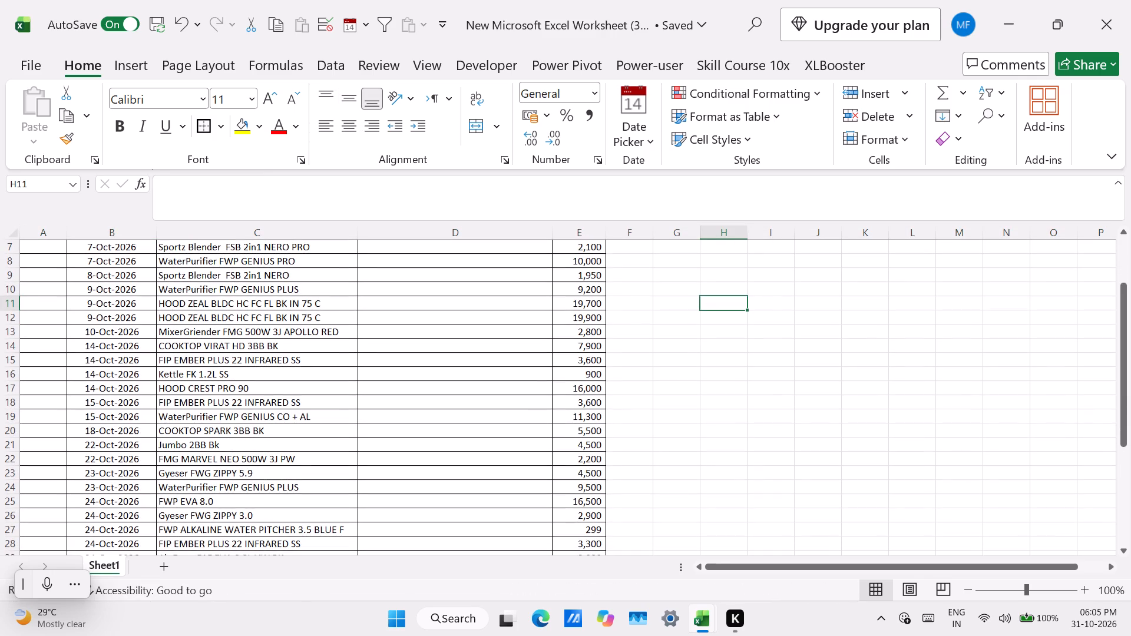
{"action": "left_click", "coordinate": [4, 502]}
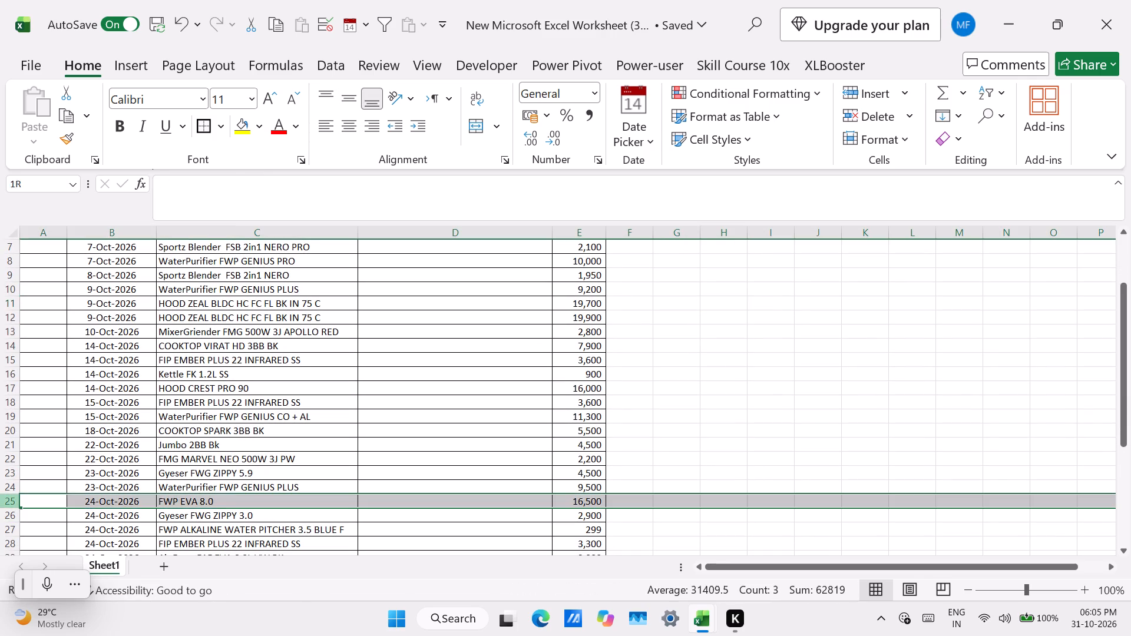
{"action": "right_click", "coordinate": [4, 502]}
{"action": "left_click", "coordinate": [77, 324]}
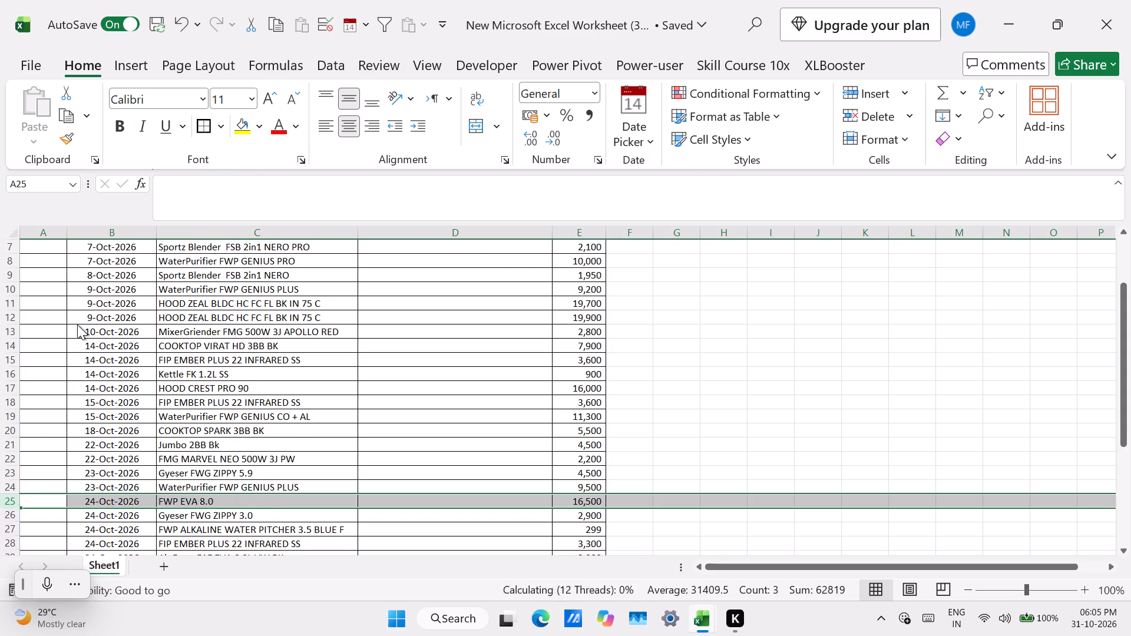
{"action": "left_click", "coordinate": [647, 402]}
{"action": "left_click", "coordinate": [794, 393]}
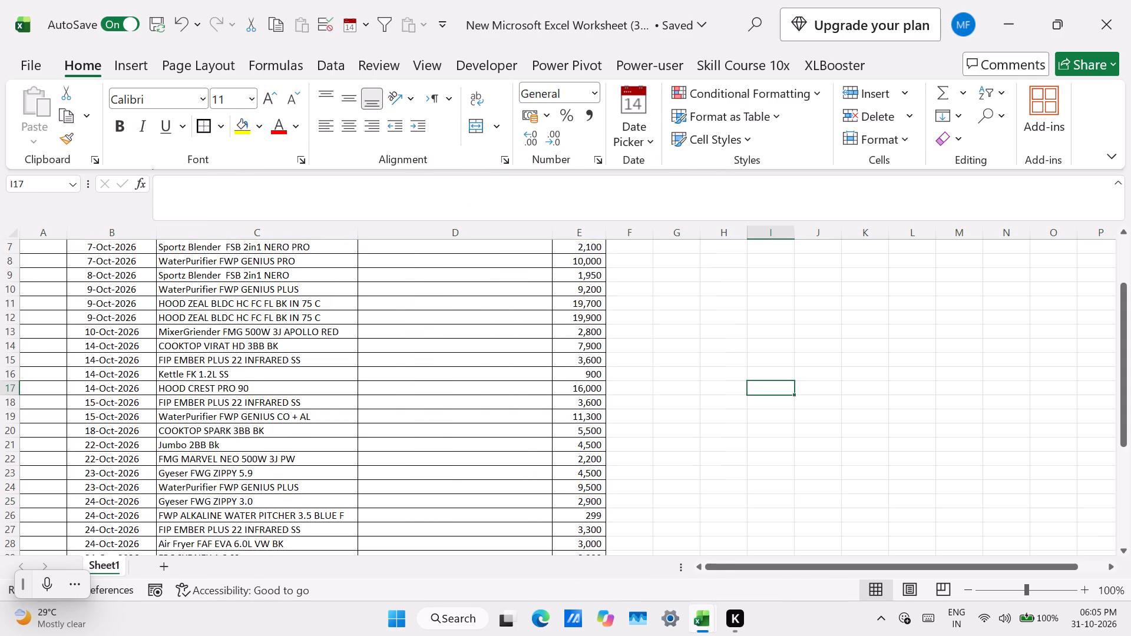
Enter the serial numbers 2 and 3 in cells A4 and A5.
{"action": "scroll", "coordinate": [7, 269], "scroll_direction": "up", "scroll_amount": 4}
{"action": "left_click", "coordinate": [43, 290]}
{"action": "key", "text": "2"}
{"action": "key", "text": "Return"}
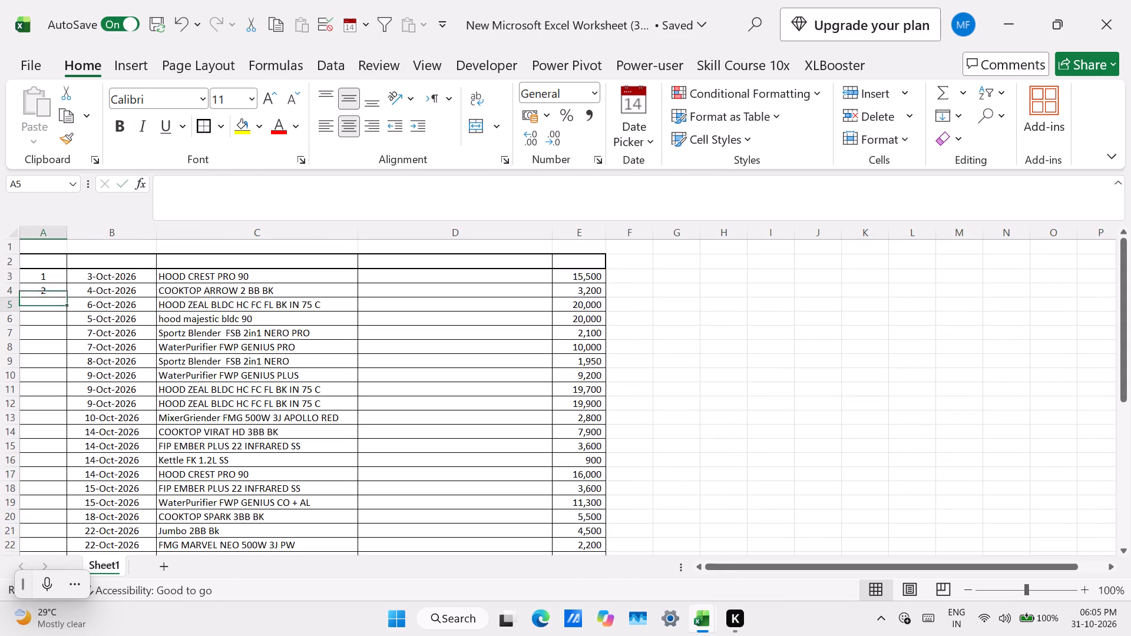
{"action": "key", "text": "3"}
{"action": "key", "text": "Return"}
Fill the serial number series from A3:A5 down to the last data row, A39.
{"action": "left_click_drag", "start_coordinate": [44, 279], "coordinate": [44, 294]}
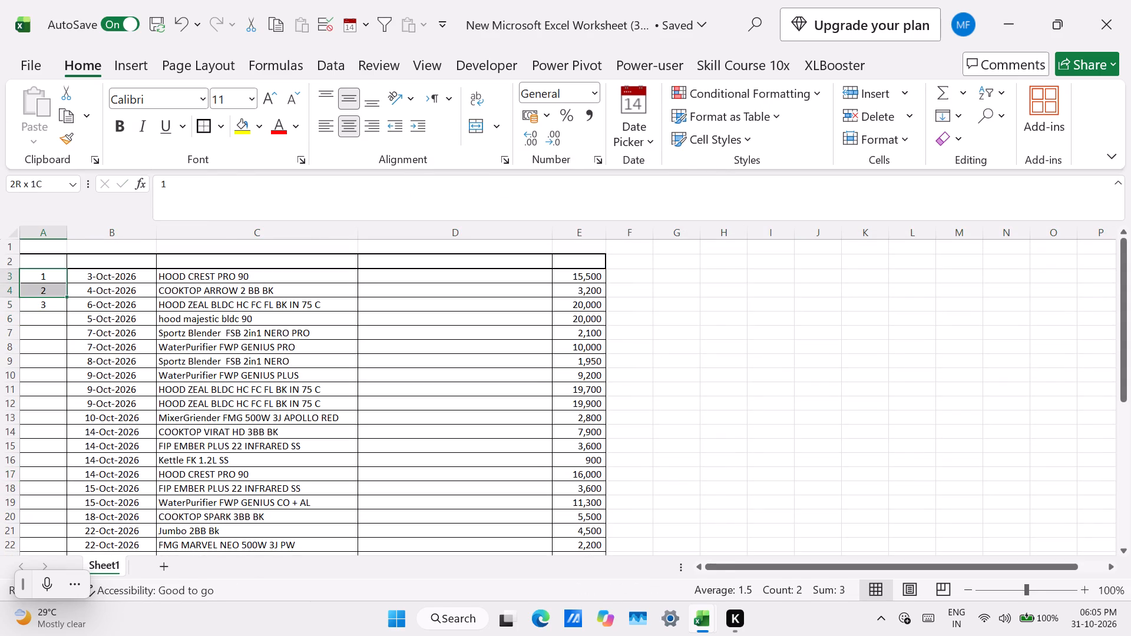
{"action": "left_click_drag", "start_coordinate": [44, 294], "coordinate": [44, 302]}
{"action": "left_click_drag", "start_coordinate": [64, 309], "coordinate": [60, 337]}
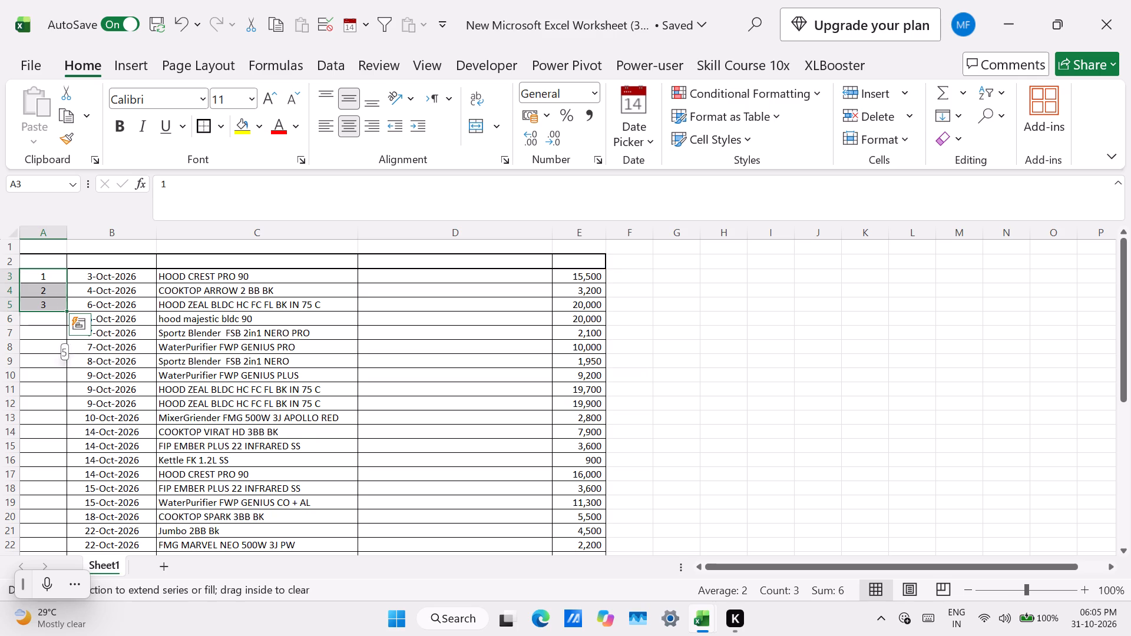
{"action": "left_click_drag", "start_coordinate": [60, 337], "coordinate": [37, 607]}
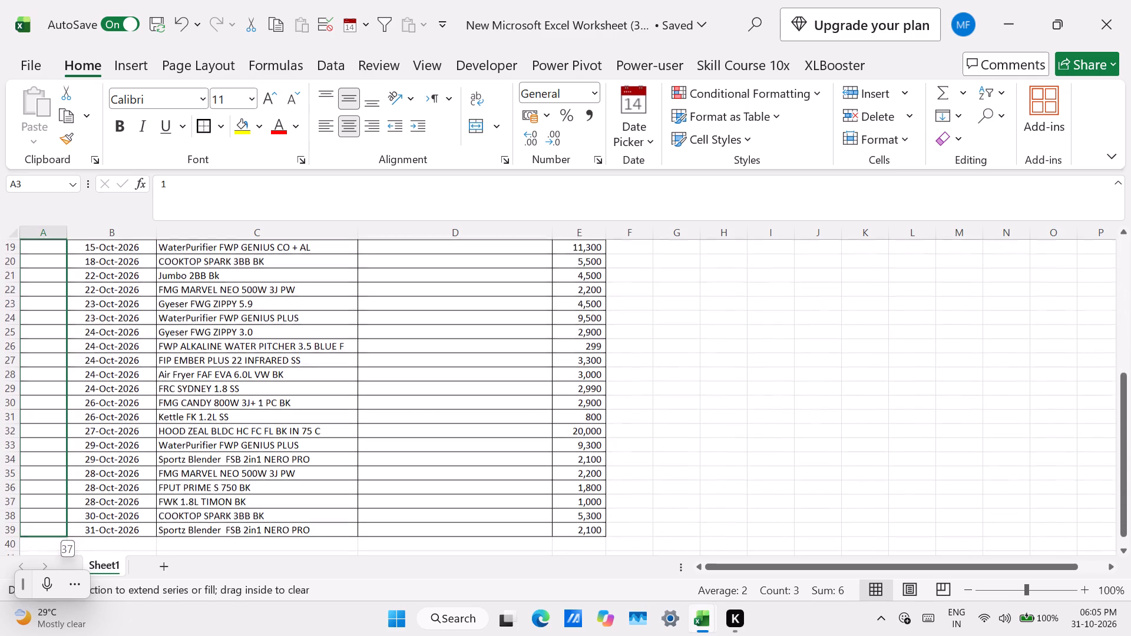
{"action": "left_click_drag", "start_coordinate": [37, 607], "coordinate": [47, 536]}
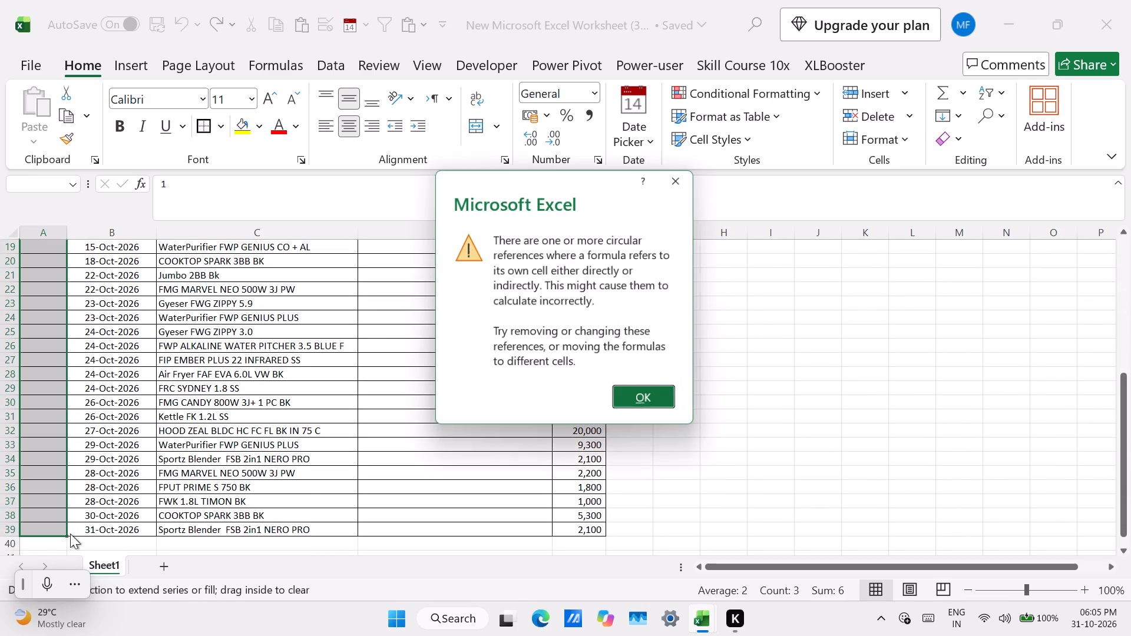
{"action": "left_click", "coordinate": [658, 397]}
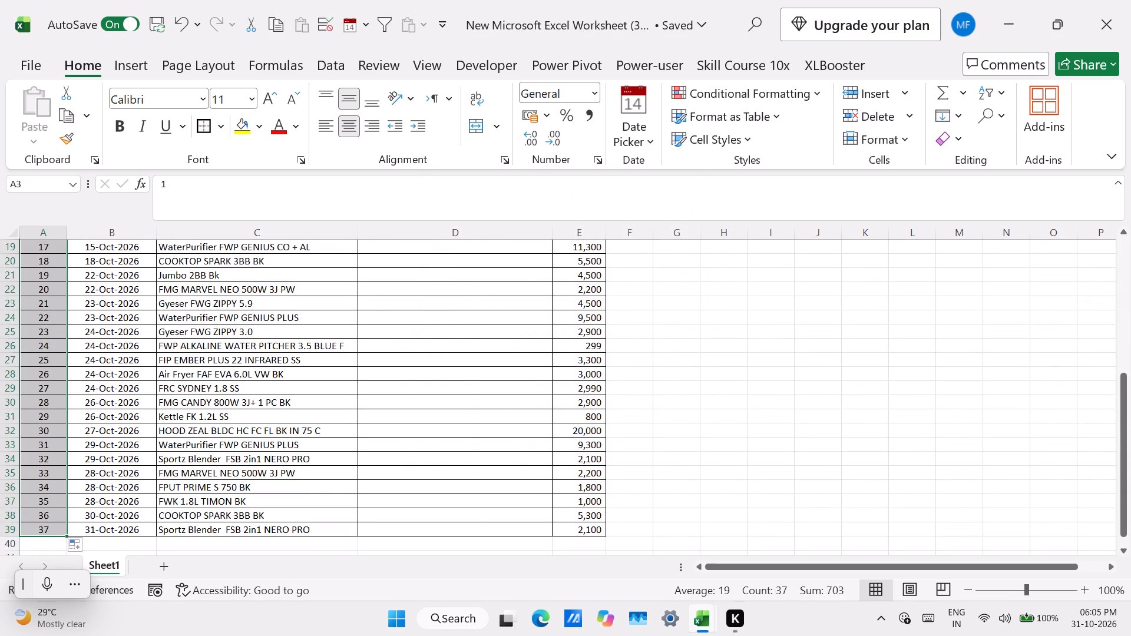
{"action": "left_click", "coordinate": [658, 396]}
{"action": "scroll", "coordinate": [717, 414], "scroll_direction": "up", "scroll_amount": 5}
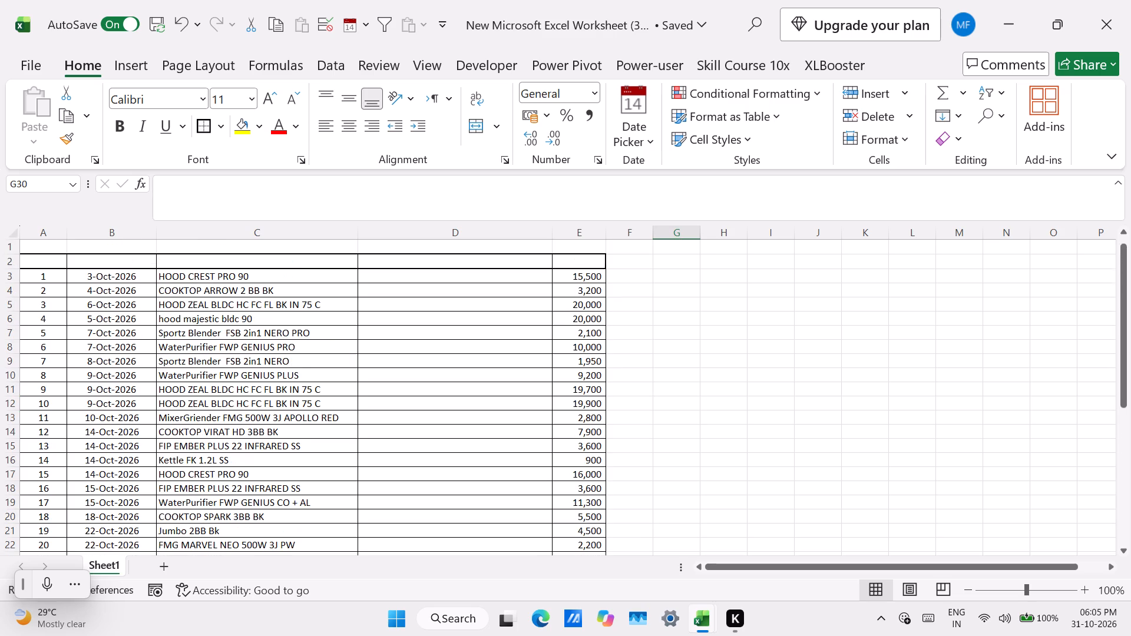
{"action": "scroll", "coordinate": [717, 413], "scroll_direction": "up", "scroll_amount": 3}
Apply bold formatting to the empty header cells A2:E2.
{"action": "left_click_drag", "start_coordinate": [39, 264], "coordinate": [52, 264]}
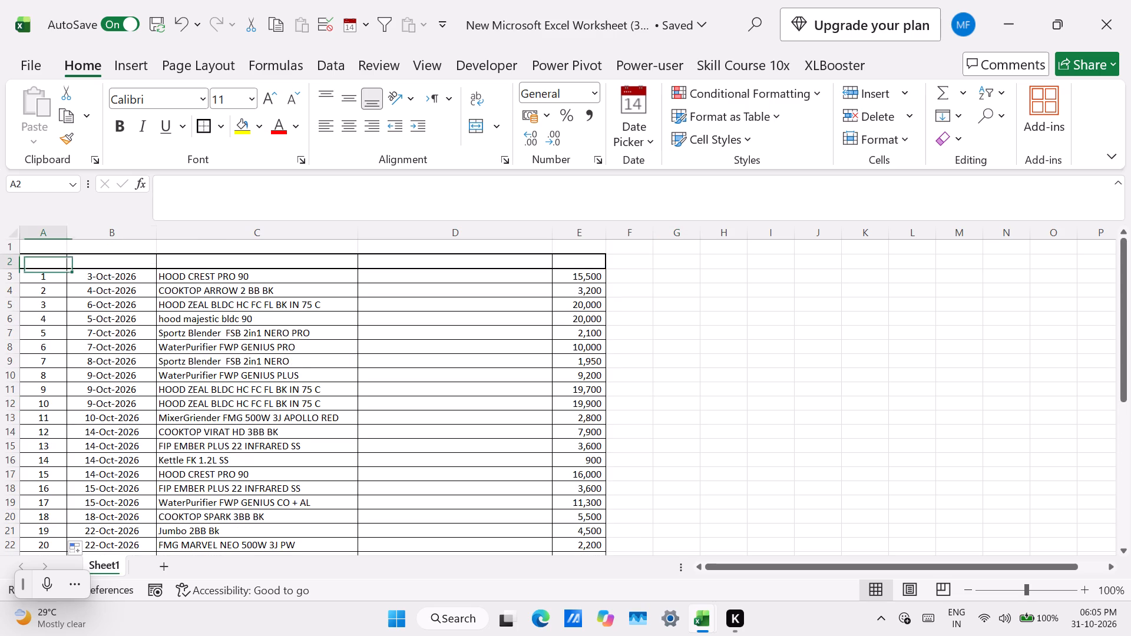
{"action": "left_click_drag", "start_coordinate": [52, 264], "coordinate": [591, 258]}
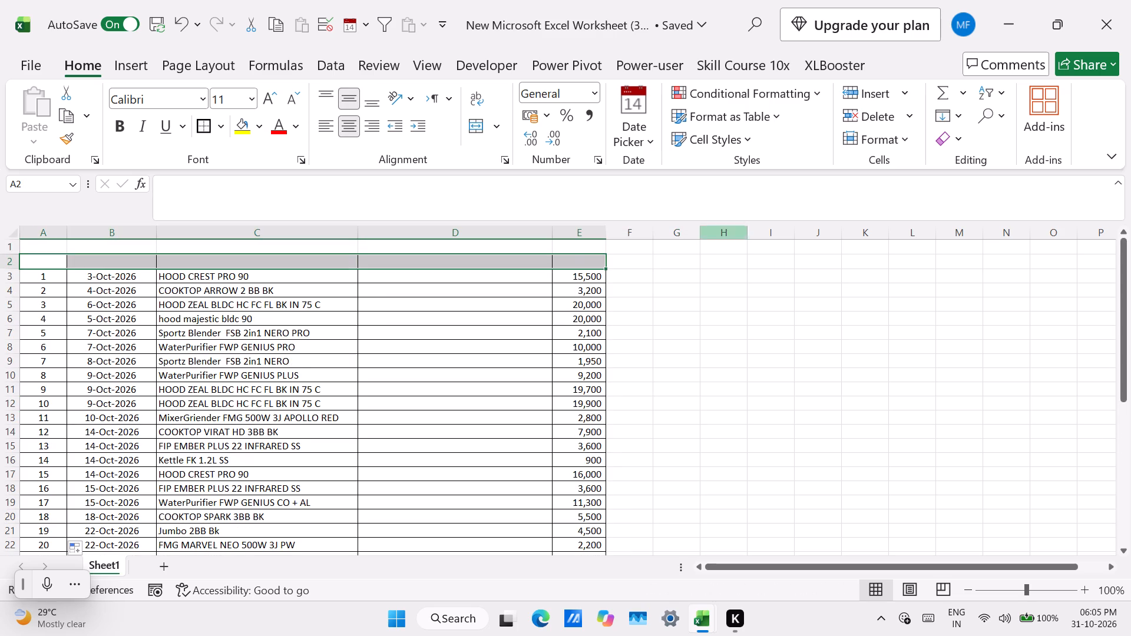
{"action": "left_click", "coordinate": [804, 261]}
{"action": "left_click", "coordinate": [54, 266]}
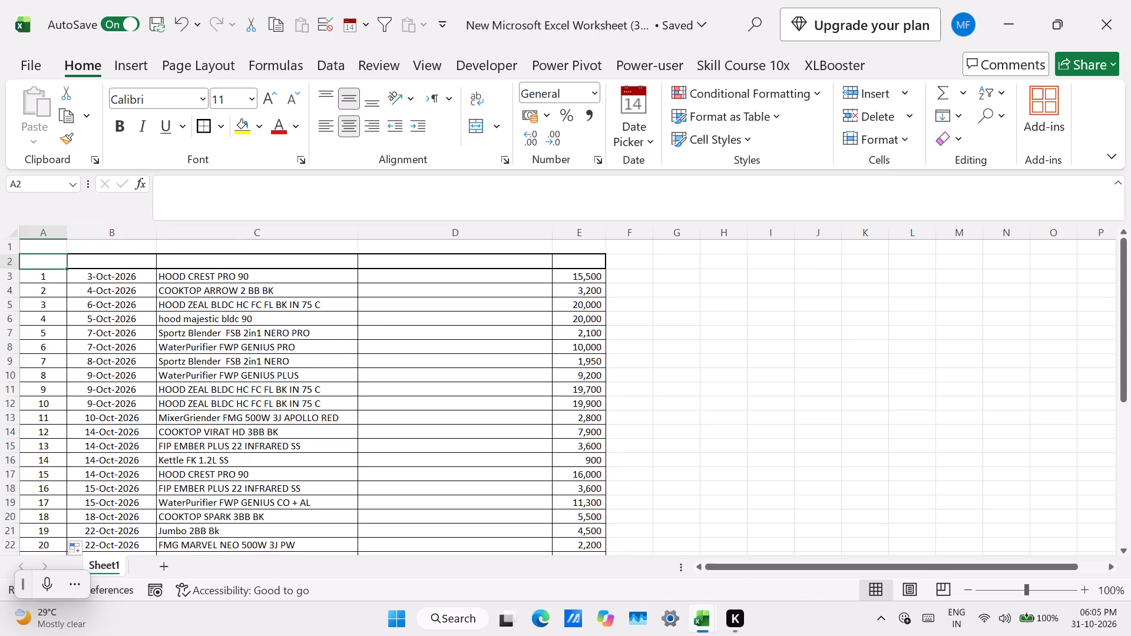
{"action": "left_click_drag", "start_coordinate": [58, 266], "coordinate": [112, 266]}
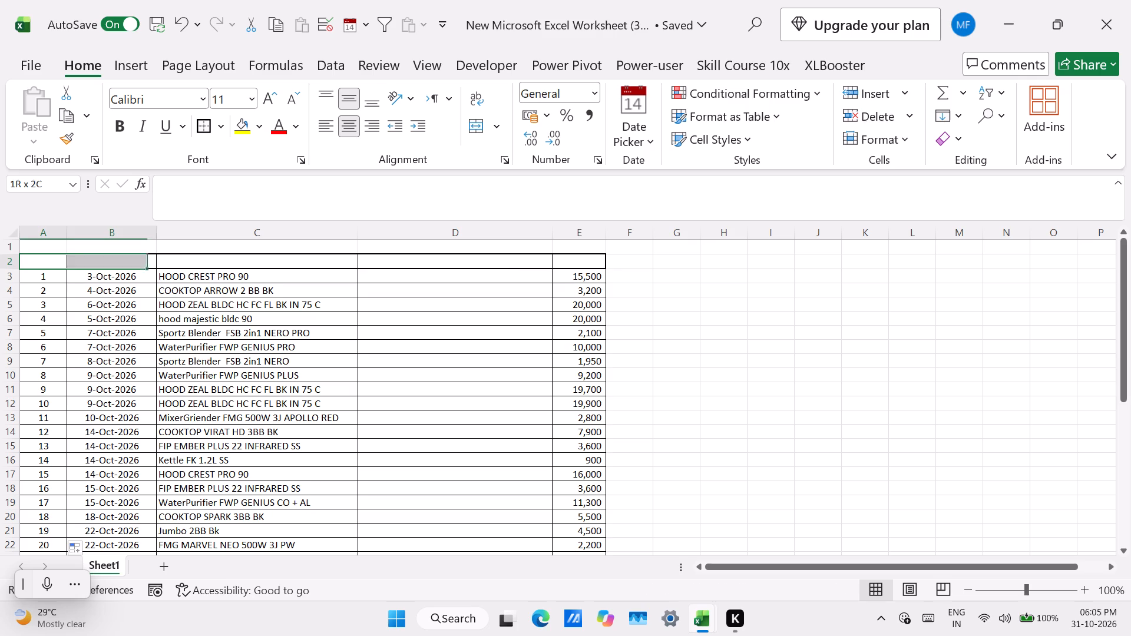
{"action": "left_click_drag", "start_coordinate": [112, 266], "coordinate": [559, 256]}
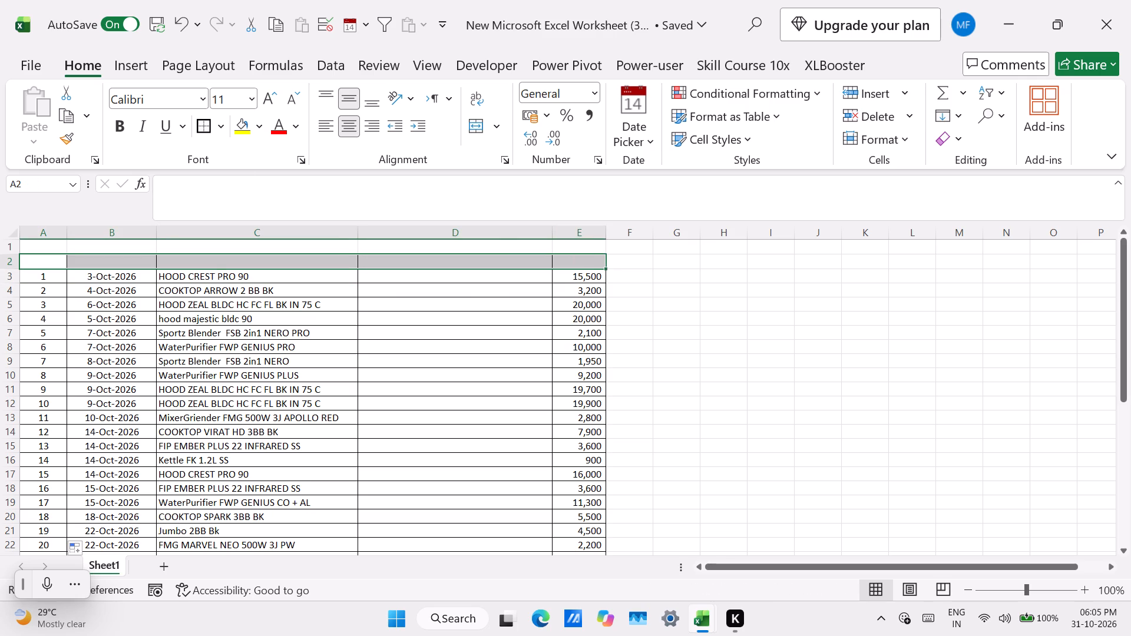
{"action": "left_click", "coordinate": [117, 123]}
Enter the headers SL NO., DATE, MODEL NAME, FUNCODE and AMOUNT in cells A2 to E2.
{"action": "left_click", "coordinate": [53, 266]}
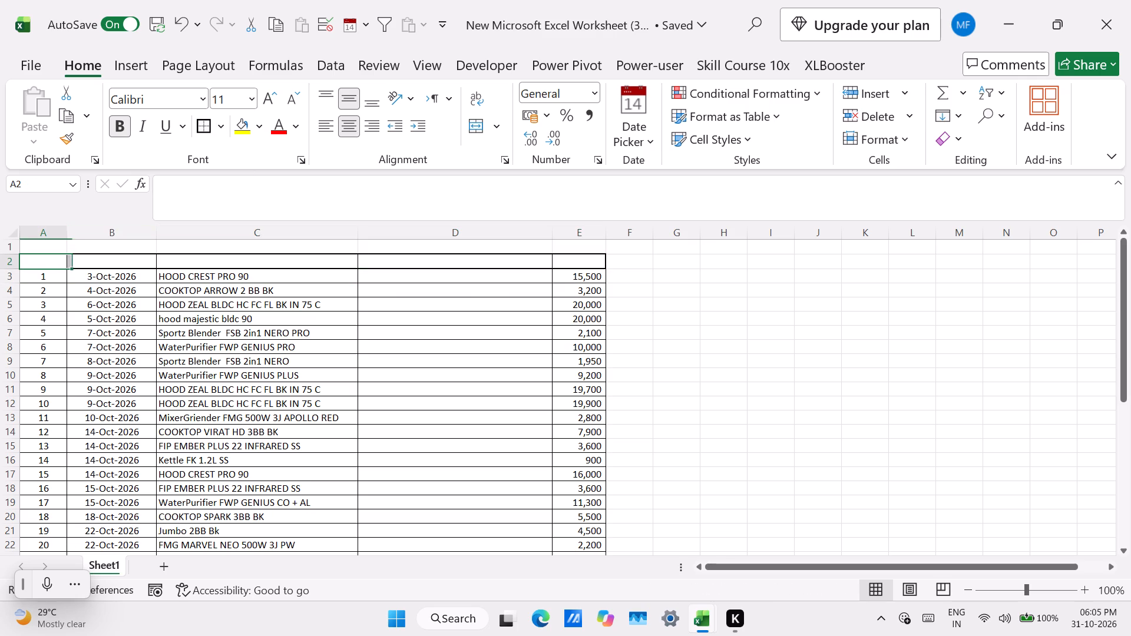
{"action": "double_click", "coordinate": [51, 264]}
{"action": "type", "text": "sl"}
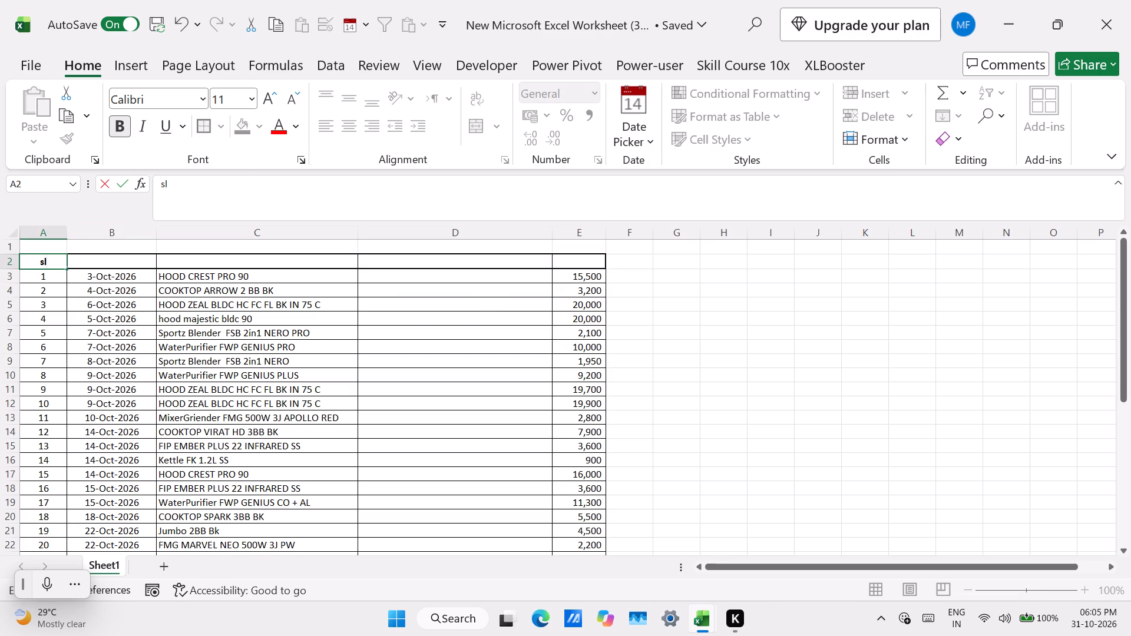
{"action": "key", "text": "BackSpace"}
{"action": "key", "text": "BackSpace"}
{"action": "type", "text": "SL NO."}
{"action": "key", "text": "Tab"}
{"action": "type", "text": "DATE"}
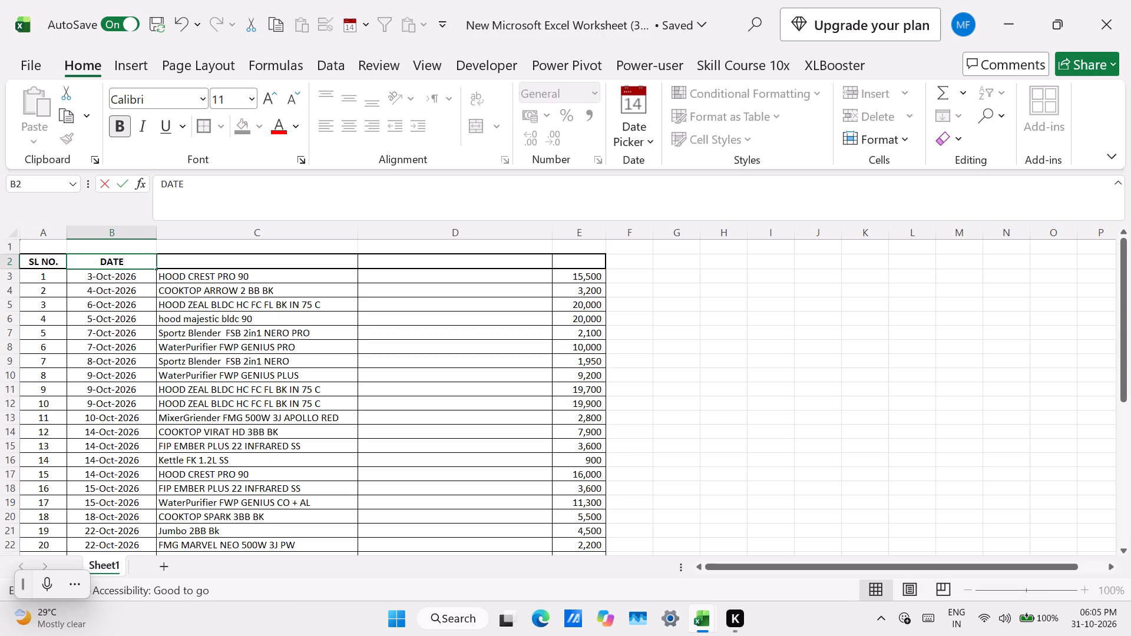
{"action": "key", "text": "Tab"}
{"action": "type", "text": "MO"}
{"action": "type", "text": "DEL NAME"}
{"action": "key", "text": "Tab"}
{"action": "key", "text": "d"}
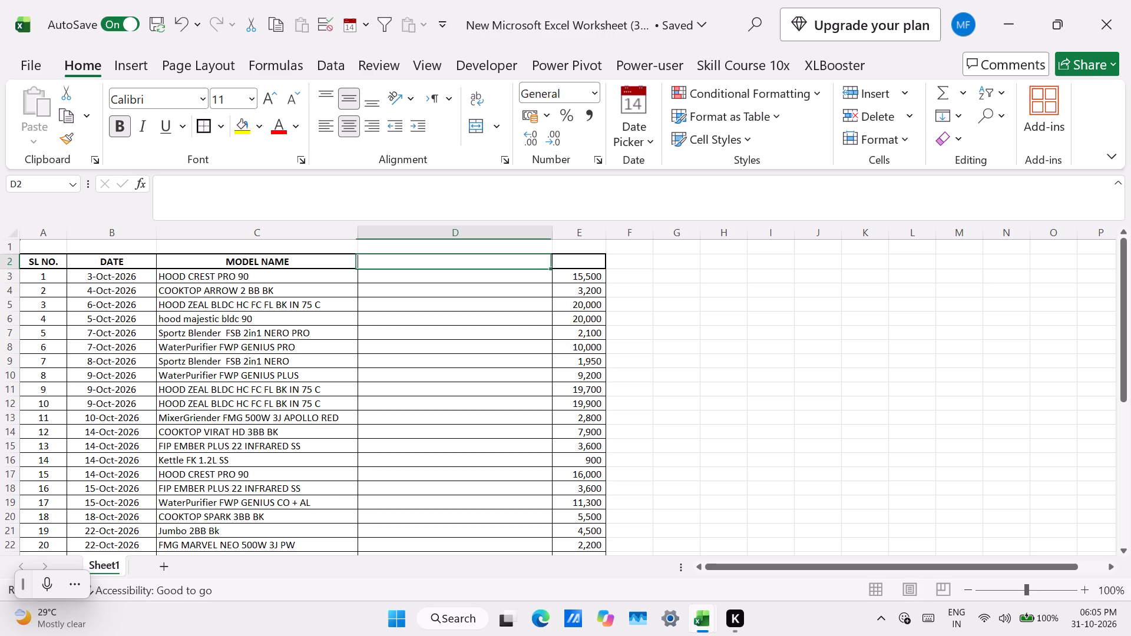
{"action": "key", "text": "BackSpace"}
{"action": "type", "text": "FUNCODE"}
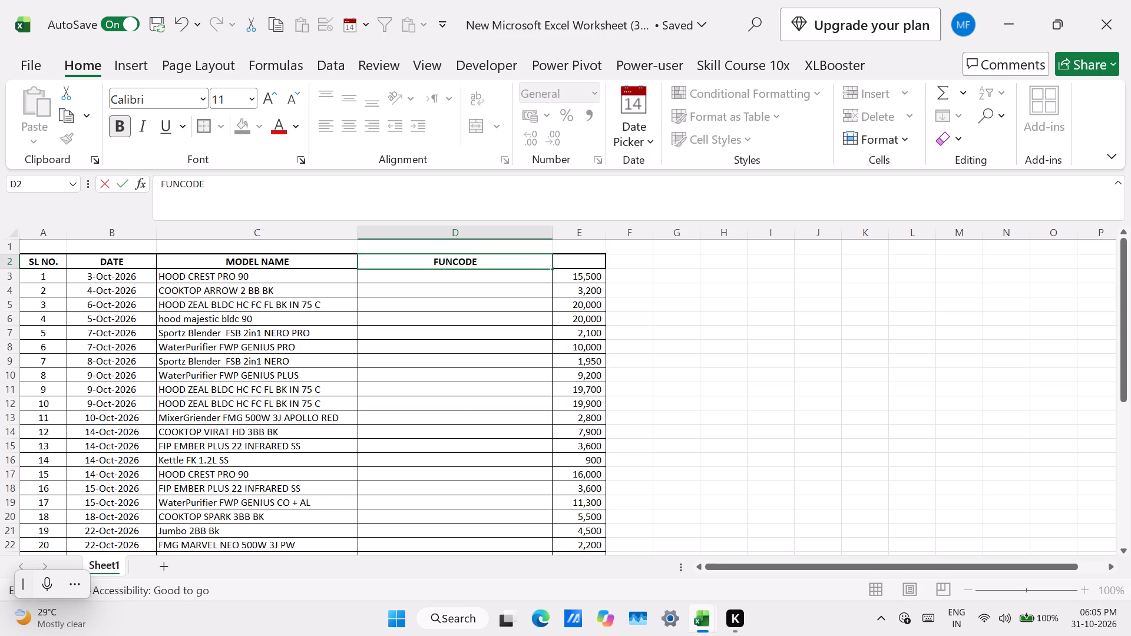
{"action": "key", "text": "Tab"}
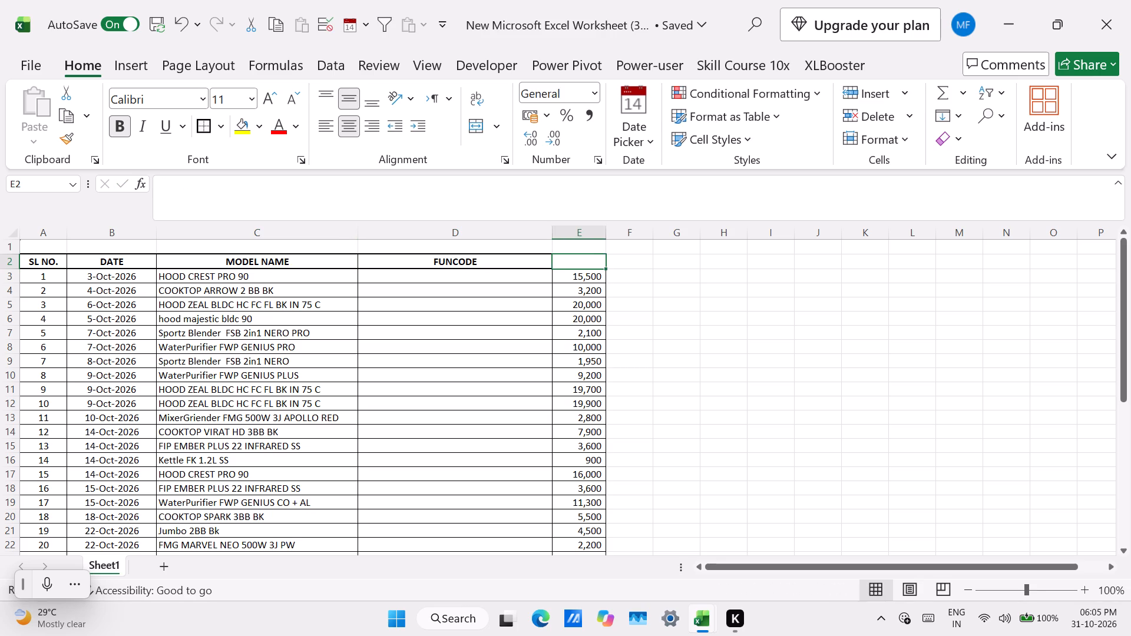
{"action": "type", "text": "AMOUN"}
{"action": "key", "text": "t"}
{"action": "key", "text": "Return"}
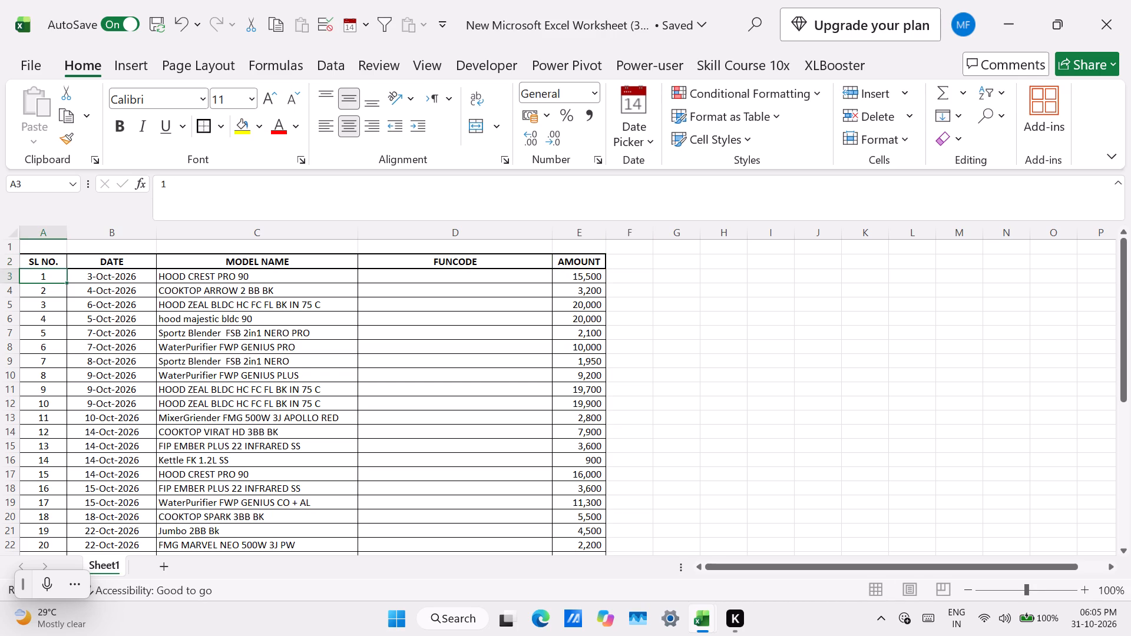
Widen the AMOUNT column E slightly.
{"action": "left_click_drag", "start_coordinate": [607, 236], "coordinate": [617, 237]}
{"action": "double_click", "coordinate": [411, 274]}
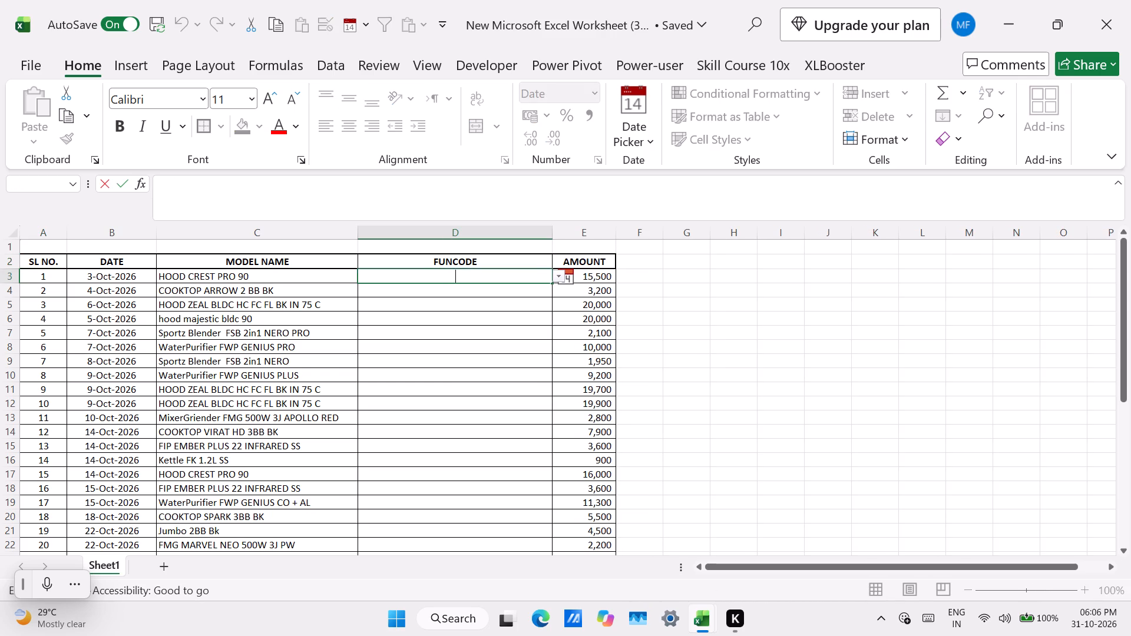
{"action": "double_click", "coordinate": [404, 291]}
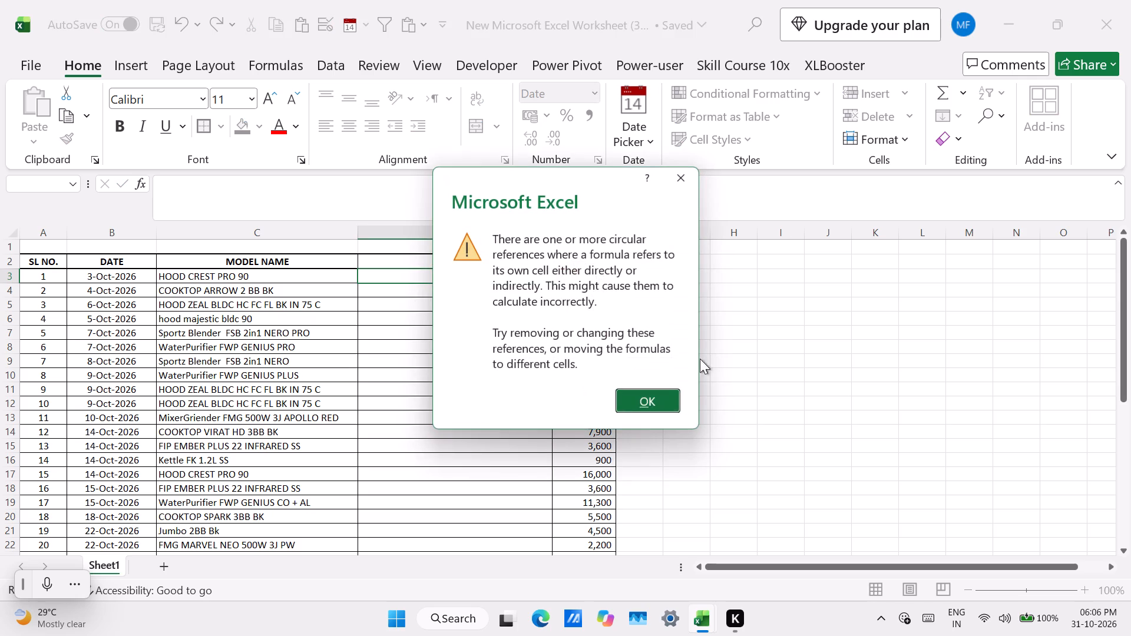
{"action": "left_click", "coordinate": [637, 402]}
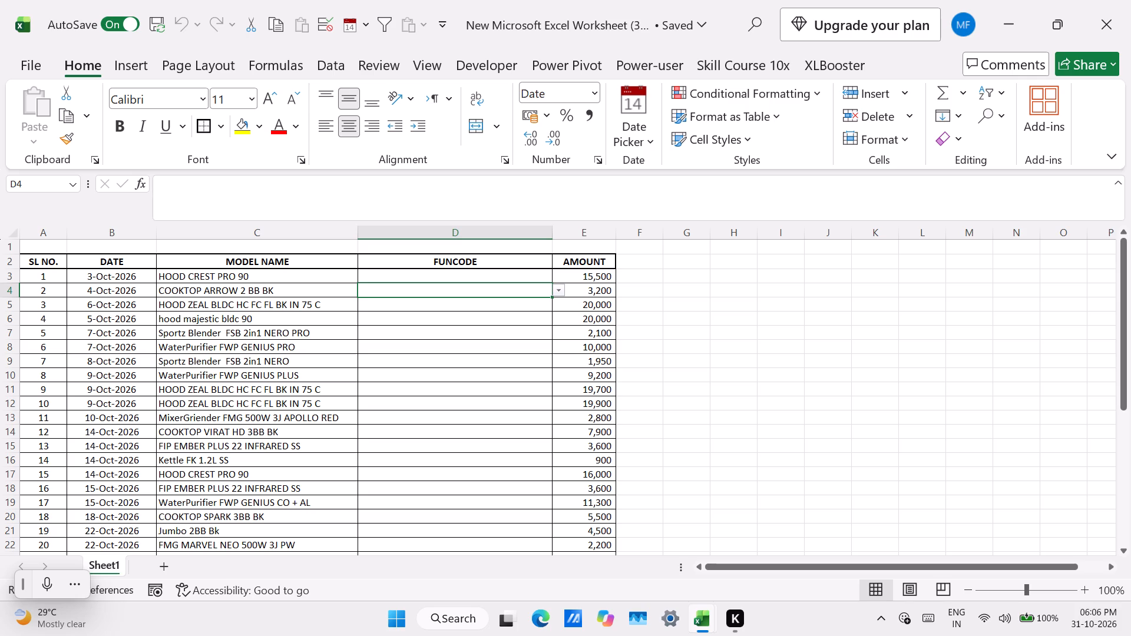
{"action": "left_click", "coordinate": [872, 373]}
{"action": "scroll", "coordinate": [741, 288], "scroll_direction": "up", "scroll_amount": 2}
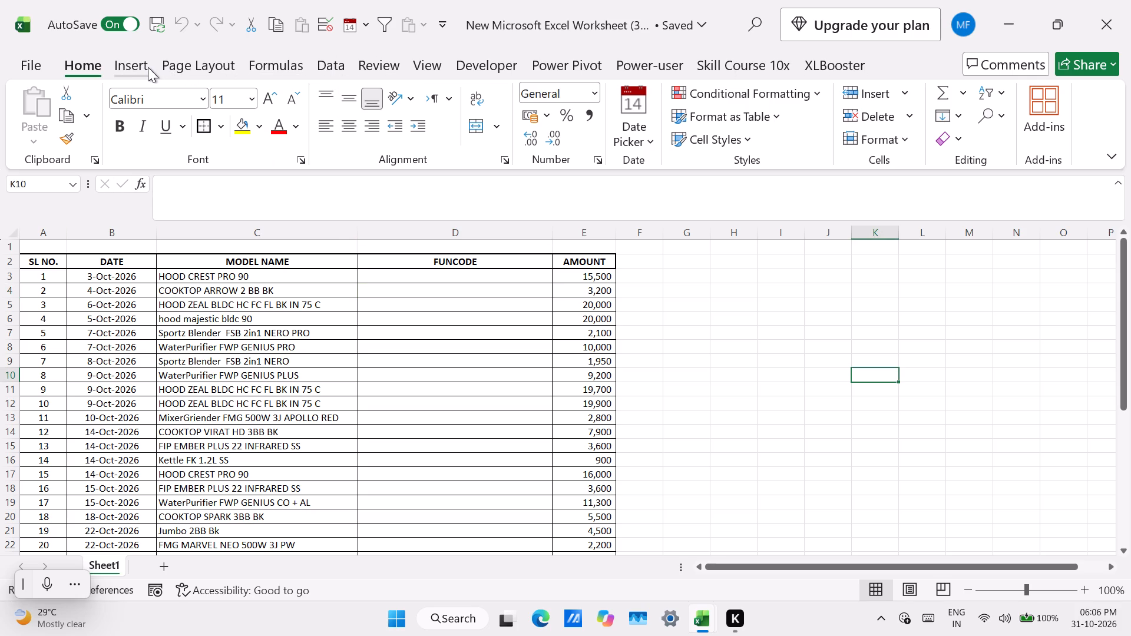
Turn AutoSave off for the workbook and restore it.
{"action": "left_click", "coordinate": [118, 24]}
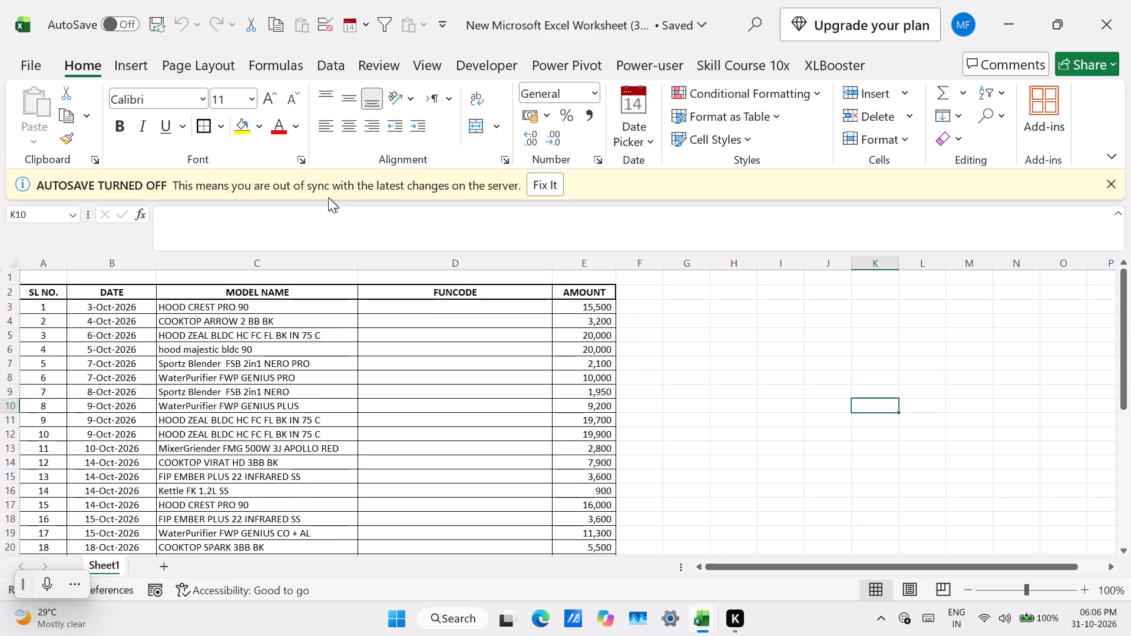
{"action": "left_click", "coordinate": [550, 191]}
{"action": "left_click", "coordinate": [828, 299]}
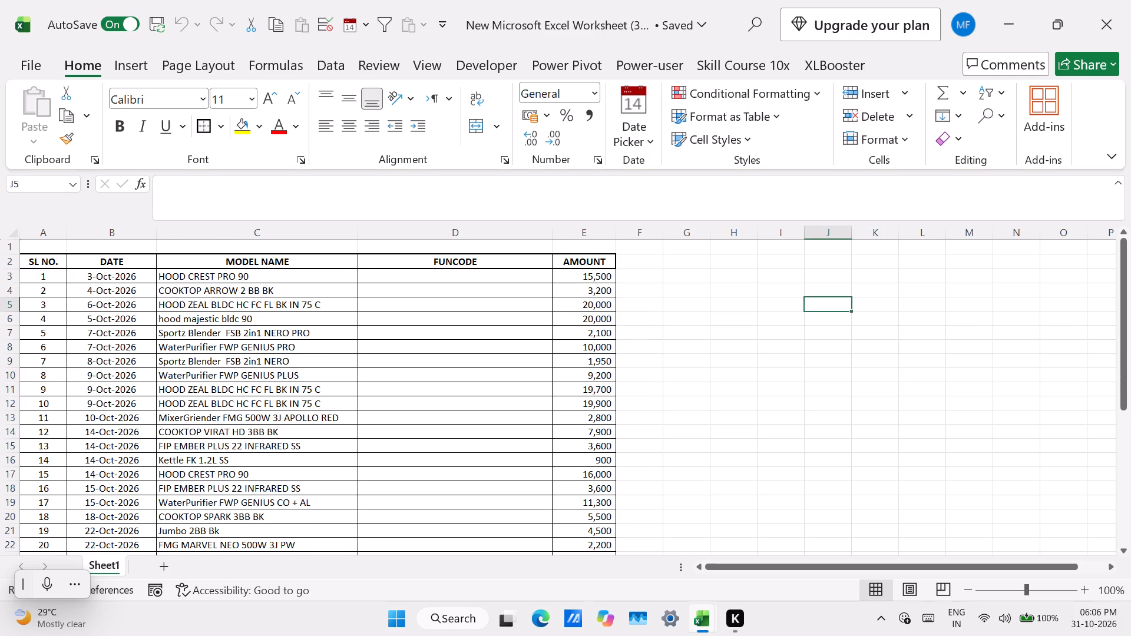
Examine the blank FUNCODE cells for leftover drop-down and date picker controls.
{"action": "scroll", "coordinate": [553, 341], "scroll_direction": "down", "scroll_amount": 6}
{"action": "scroll", "coordinate": [555, 340], "scroll_direction": "up", "scroll_amount": 8}
{"action": "left_click", "coordinate": [488, 328]}
{"action": "left_click", "coordinate": [452, 282]}
{"action": "left_click", "coordinate": [494, 316]}
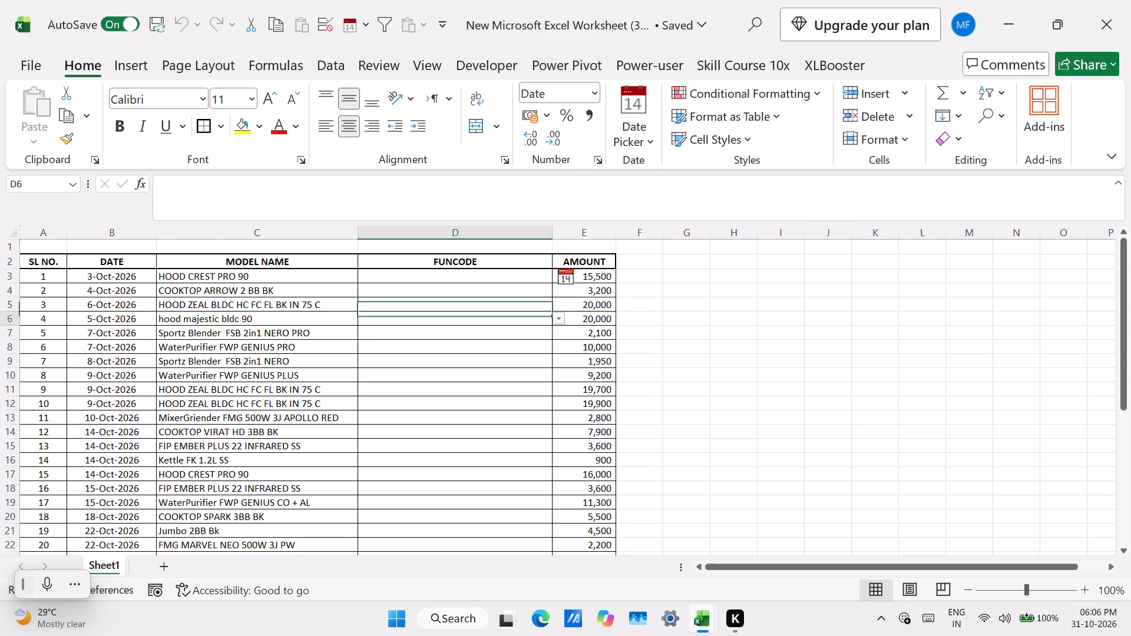
{"action": "left_click", "coordinate": [488, 386]}
{"action": "left_click", "coordinate": [735, 313]}
{"action": "left_click", "coordinate": [403, 314]}
{"action": "left_click", "coordinate": [876, 288]}
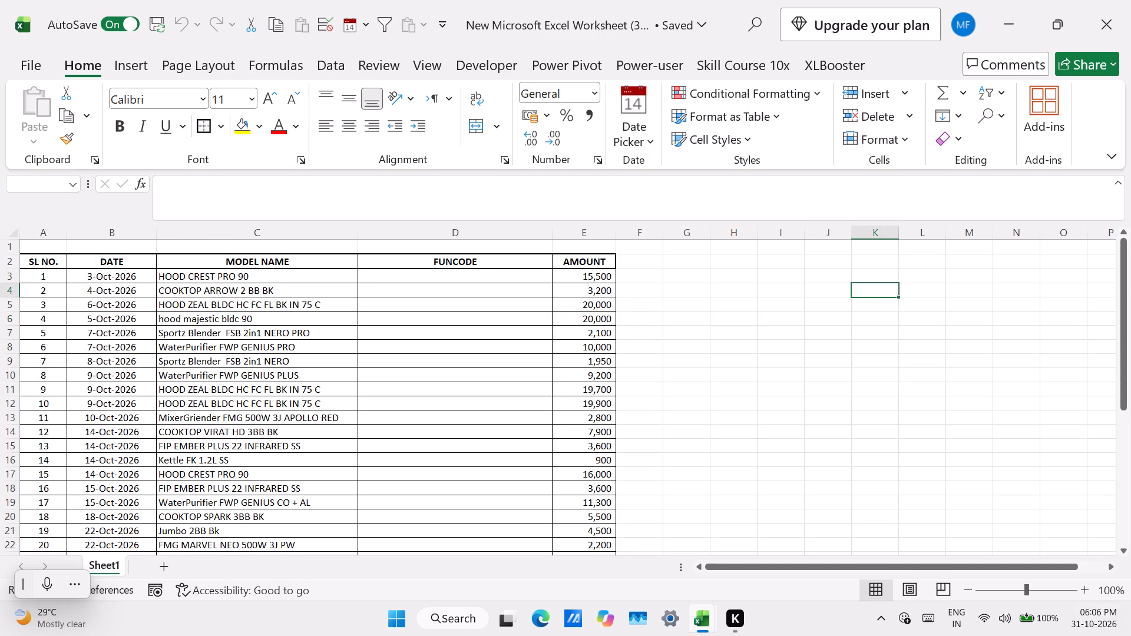
Find the Links command and break the workbook's external link to Faber Stock Register.xlsx.
{"action": "left_click", "coordinate": [756, 15]}
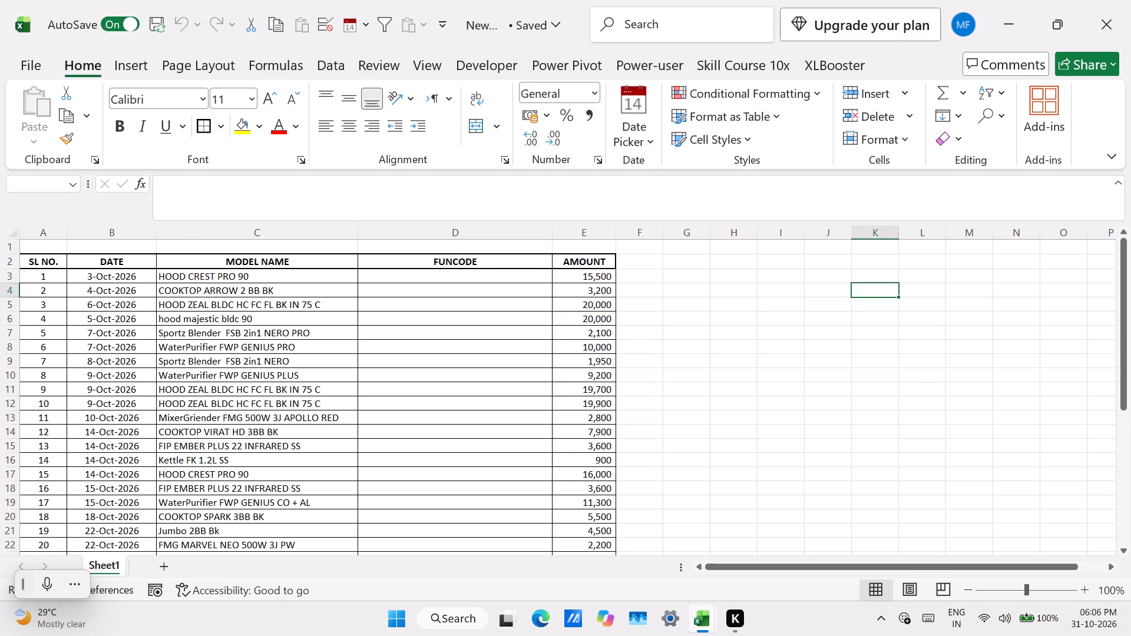
{"action": "type", "text": "LO"}
{"action": "key", "text": "BackSpace"}
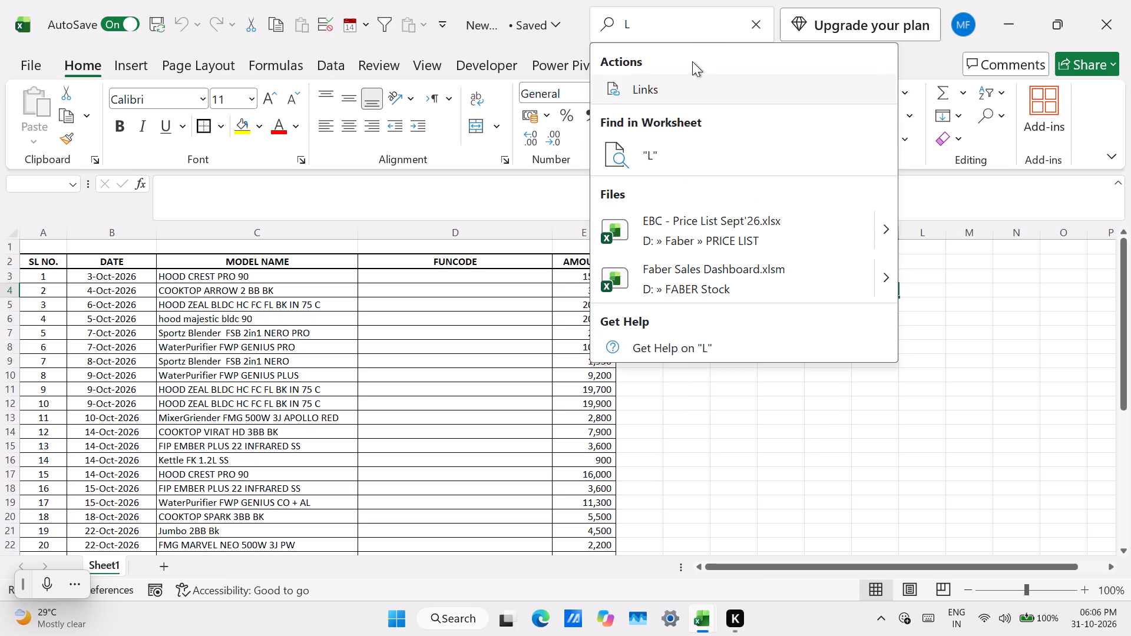
{"action": "left_click", "coordinate": [686, 81]}
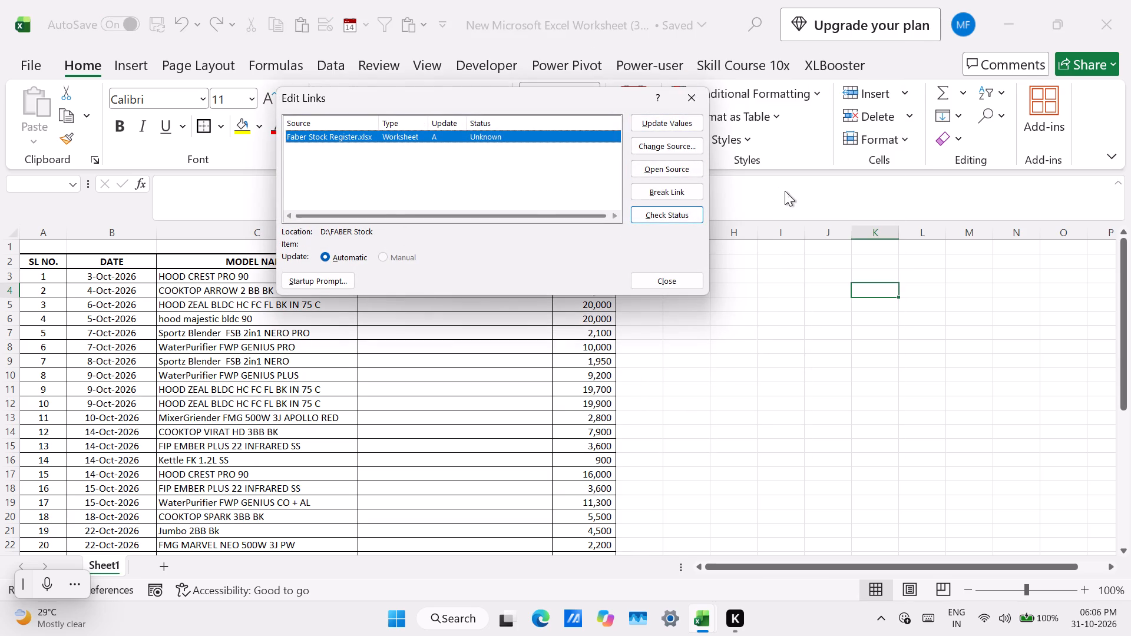
{"action": "left_click", "coordinate": [674, 190]}
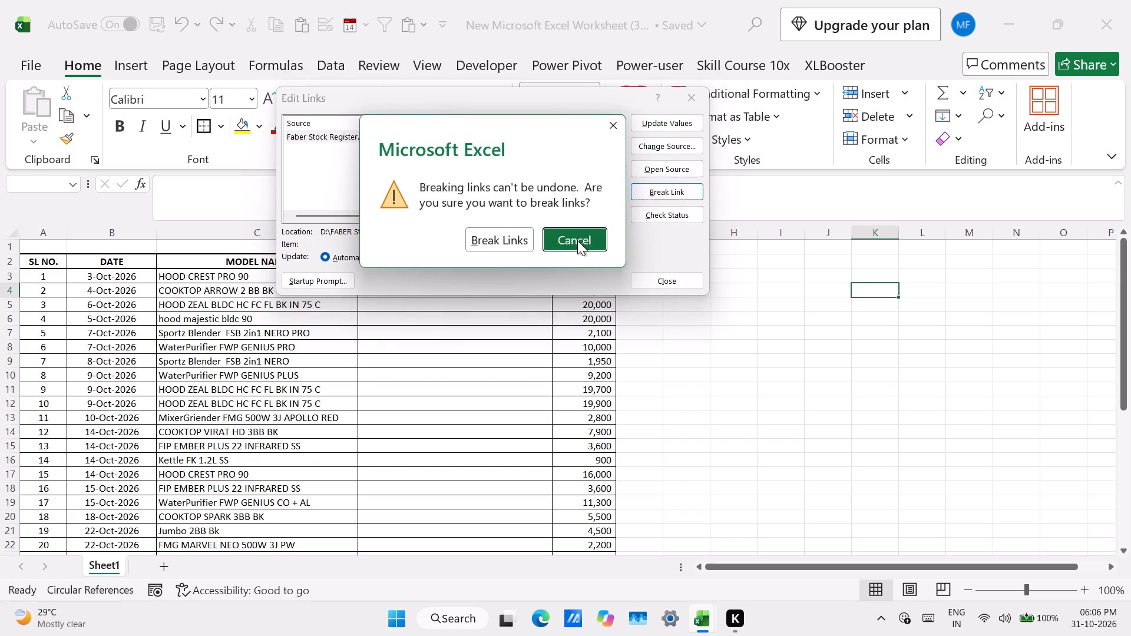
{"action": "left_click", "coordinate": [502, 234]}
{"action": "left_click", "coordinate": [677, 273]}
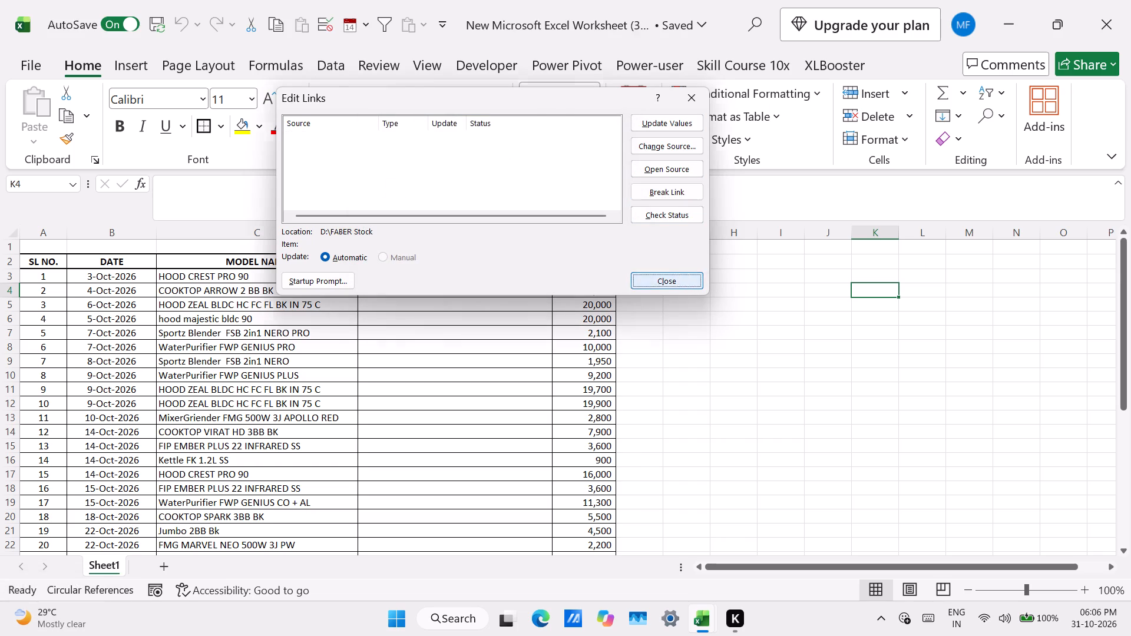
{"action": "left_click", "coordinate": [957, 340]}
{"action": "left_click", "coordinate": [548, 326]}
{"action": "left_click", "coordinate": [430, 279]}
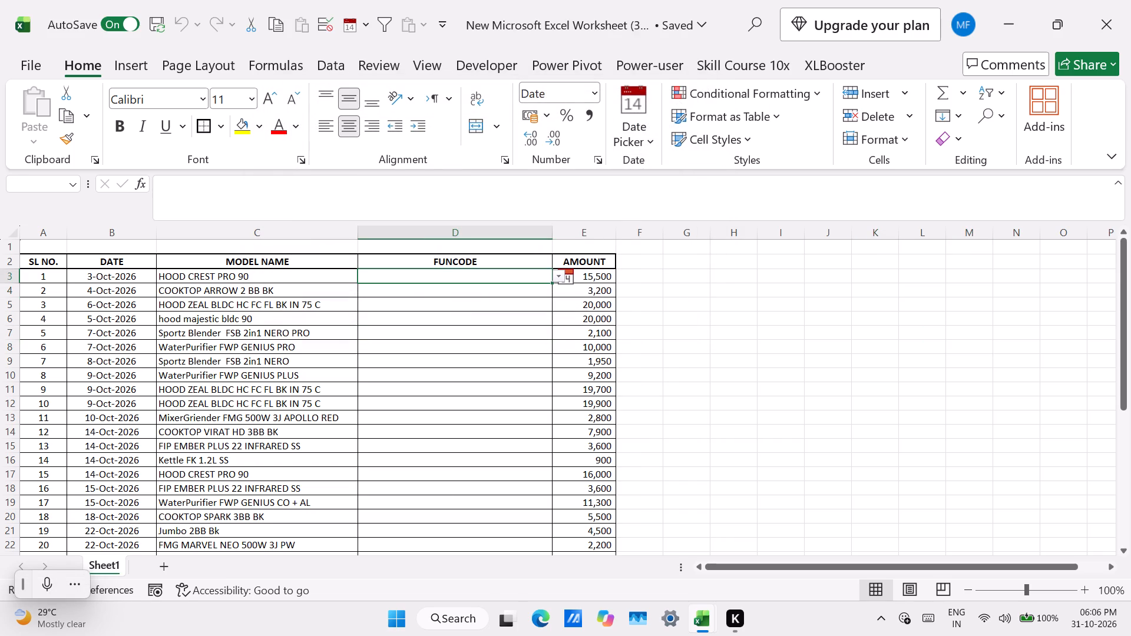
Break the workbook's remaining external link to the samradapps_datepicker source and close the link editor.
{"action": "left_click", "coordinate": [753, 26]}
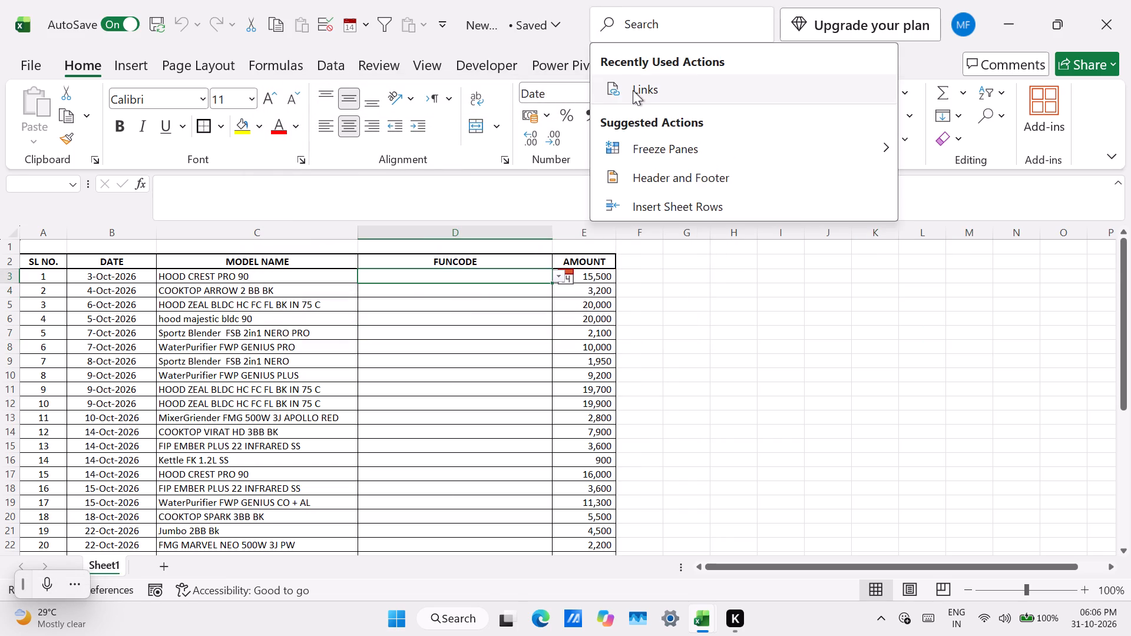
{"action": "left_click", "coordinate": [631, 94]}
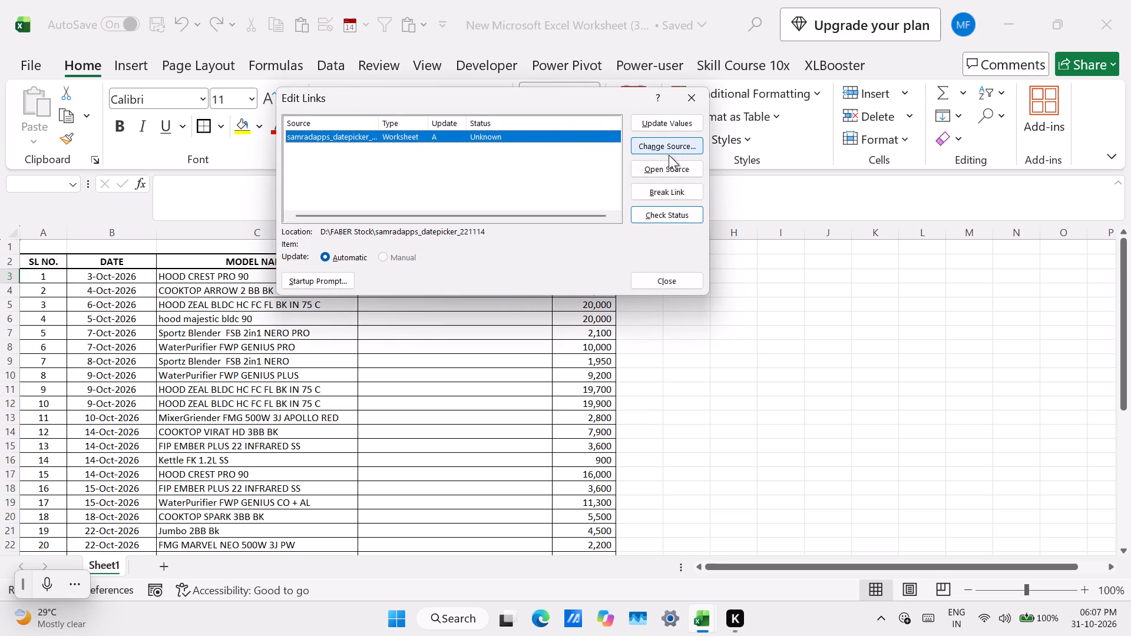
{"action": "left_click", "coordinate": [670, 190]}
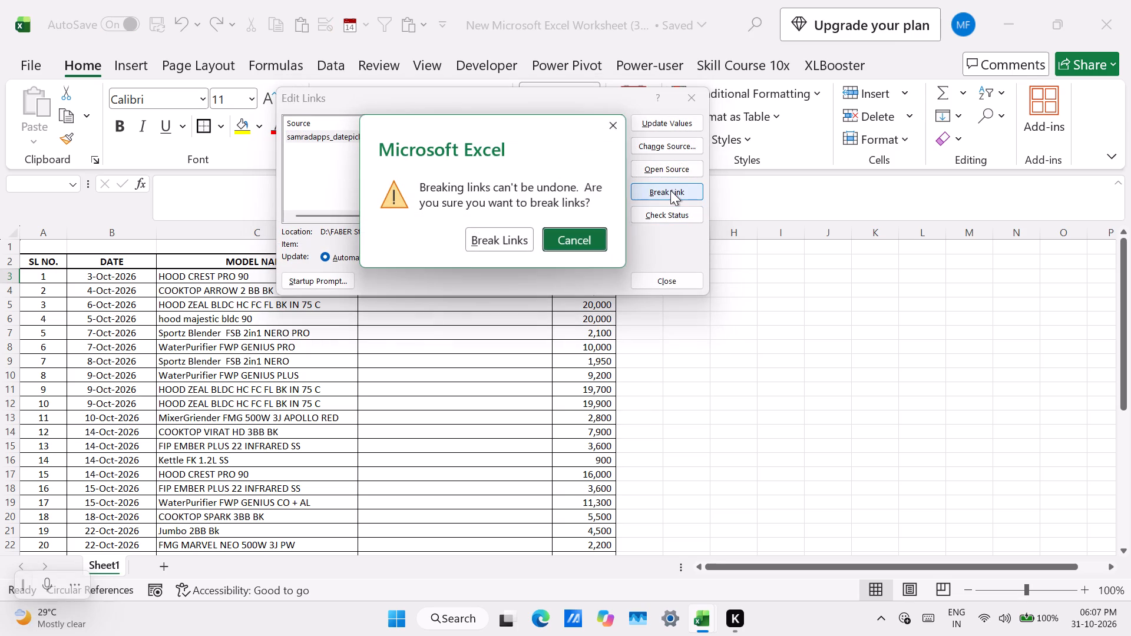
{"action": "left_click", "coordinate": [484, 243]}
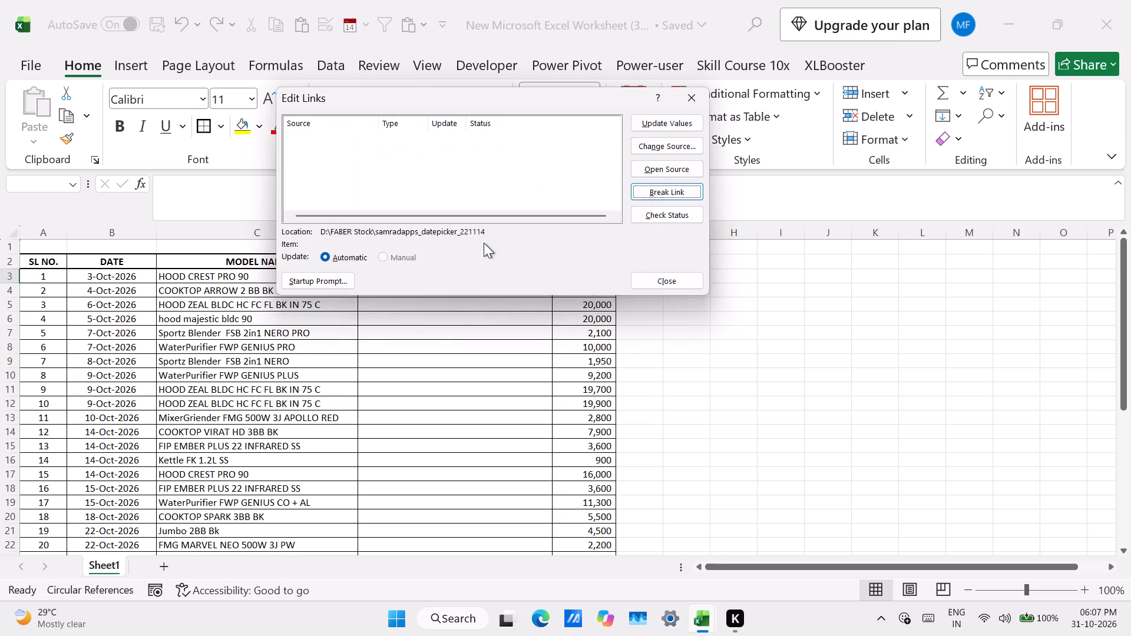
{"action": "scroll", "coordinate": [479, 174], "scroll_direction": "up", "scroll_amount": 3}
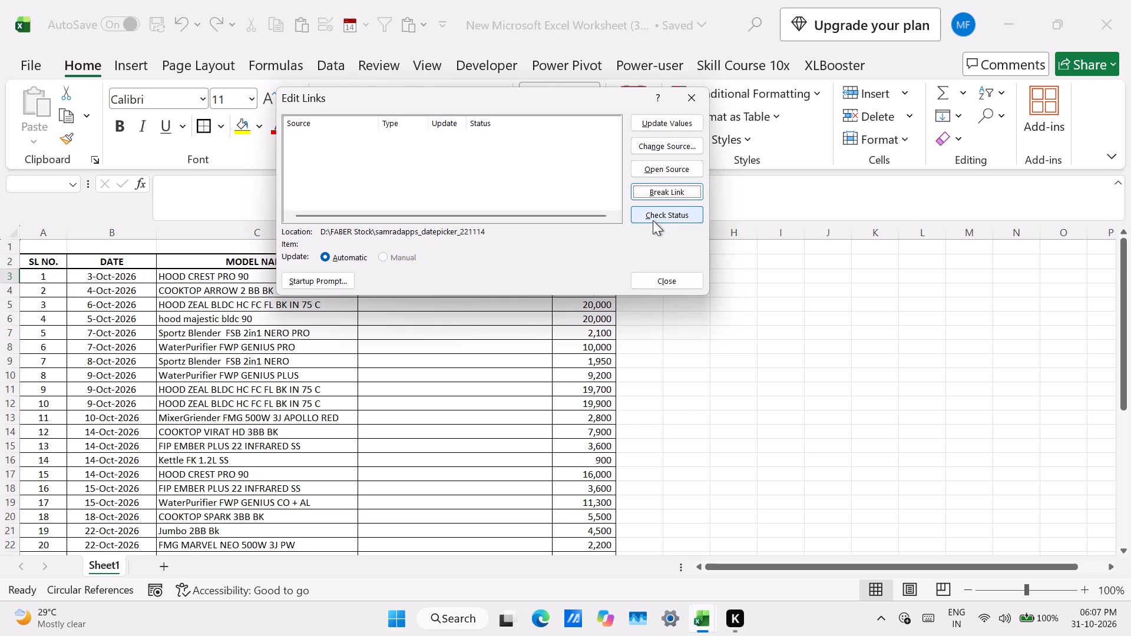
{"action": "left_click", "coordinate": [653, 220]}
{"action": "left_click", "coordinate": [662, 177]}
{"action": "left_click", "coordinate": [704, 336]}
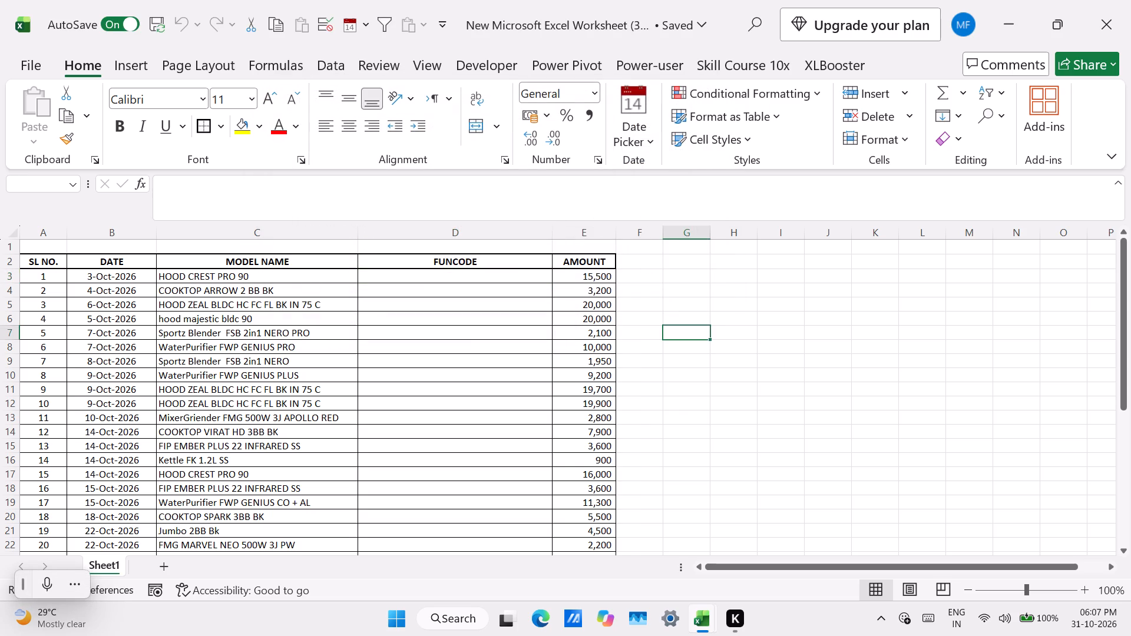
Recheck the FUNCODE cells for leftover drop-down and date picker controls, opening cell D4 for editing.
{"action": "left_click", "coordinate": [441, 276]}
{"action": "left_click", "coordinate": [491, 325]}
{"action": "left_click", "coordinate": [463, 392]}
{"action": "left_click", "coordinate": [488, 273]}
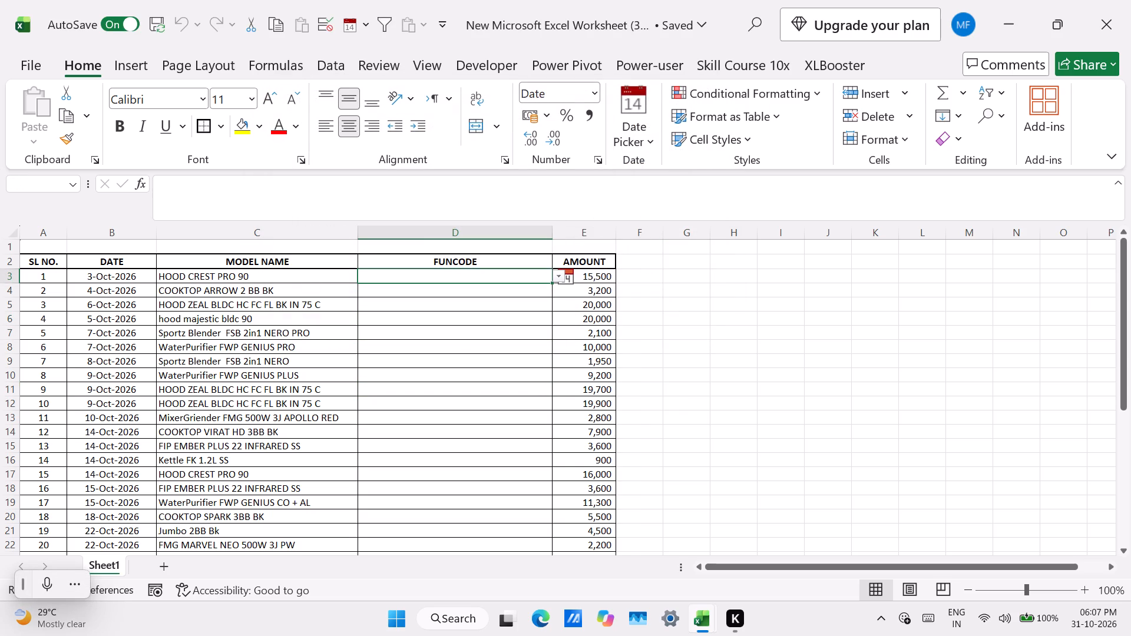
{"action": "left_click", "coordinate": [791, 365]}
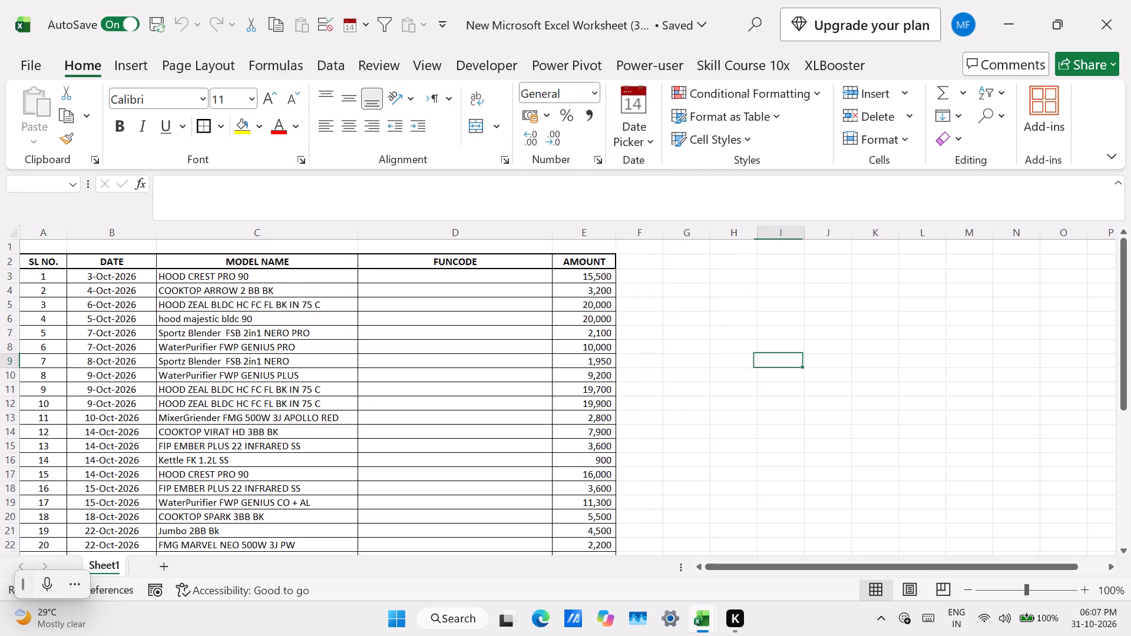
{"action": "double_click", "coordinate": [428, 289]}
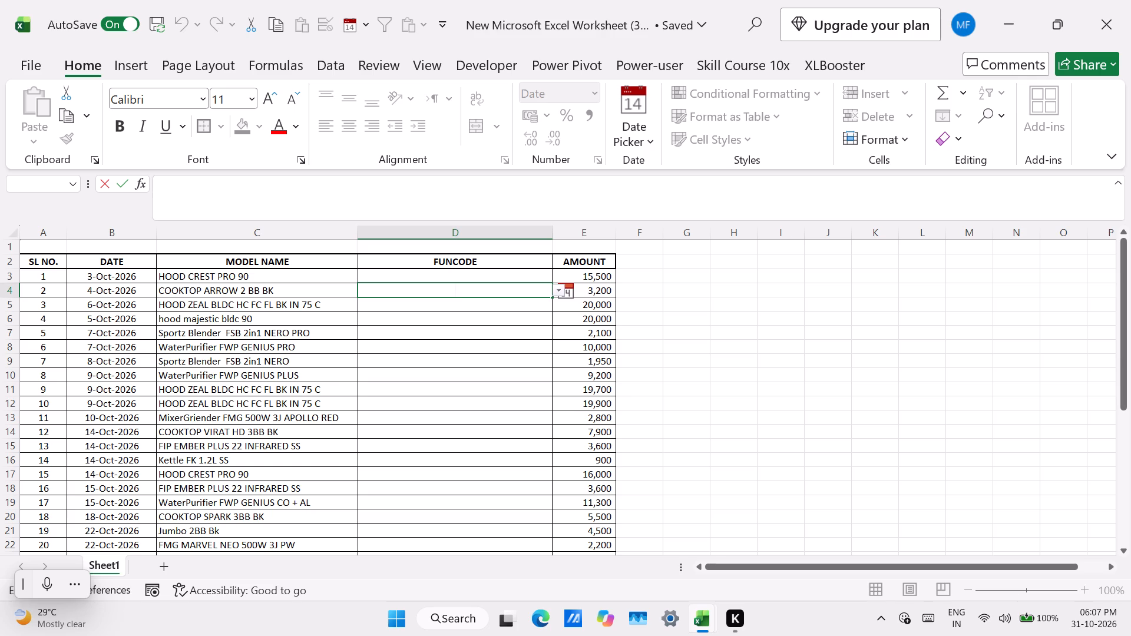
{"action": "scroll", "coordinate": [428, 291], "scroll_direction": "up", "scroll_amount": 1}
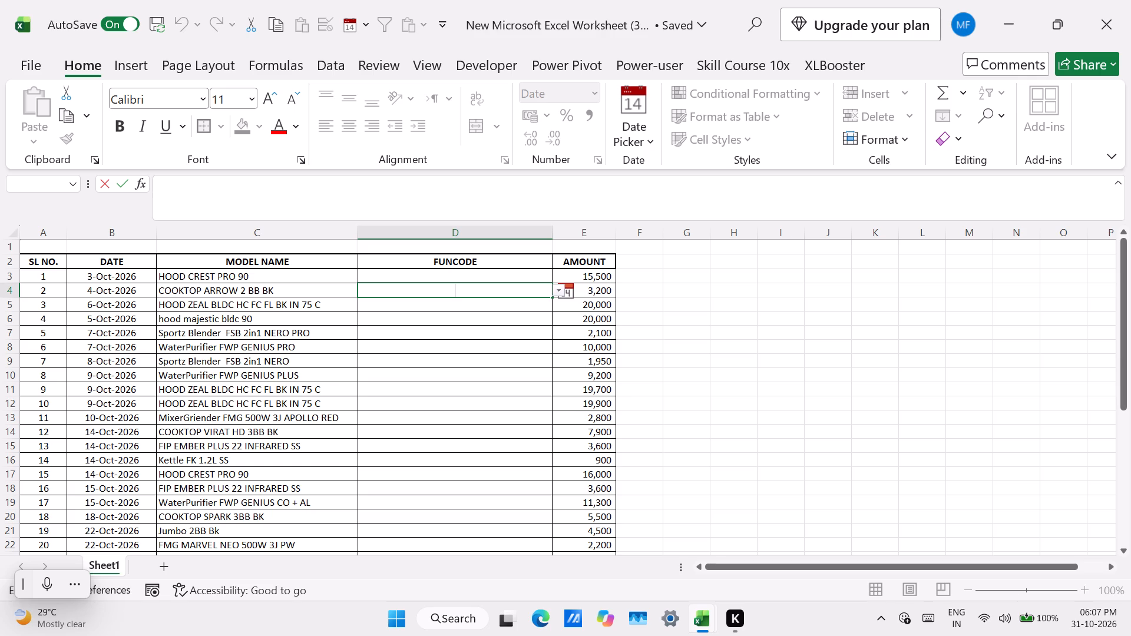
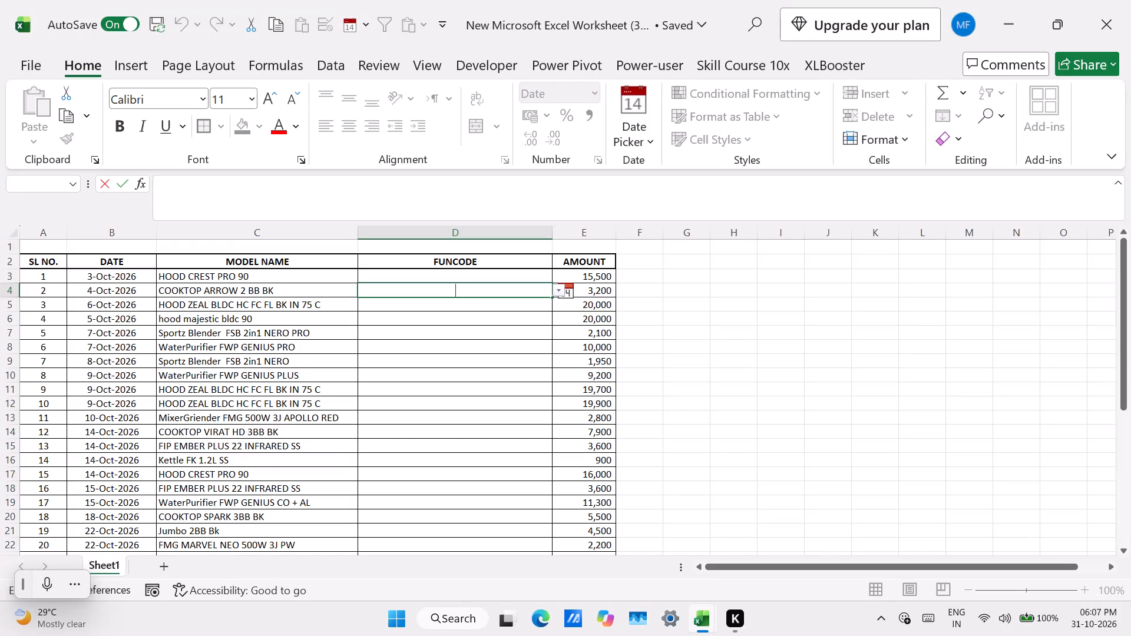
Enter 106.0663.799 as the FUNCODE for COOKTOP ARROW 2 BB BK in cell D4.
{"action": "type", "text": "106."}
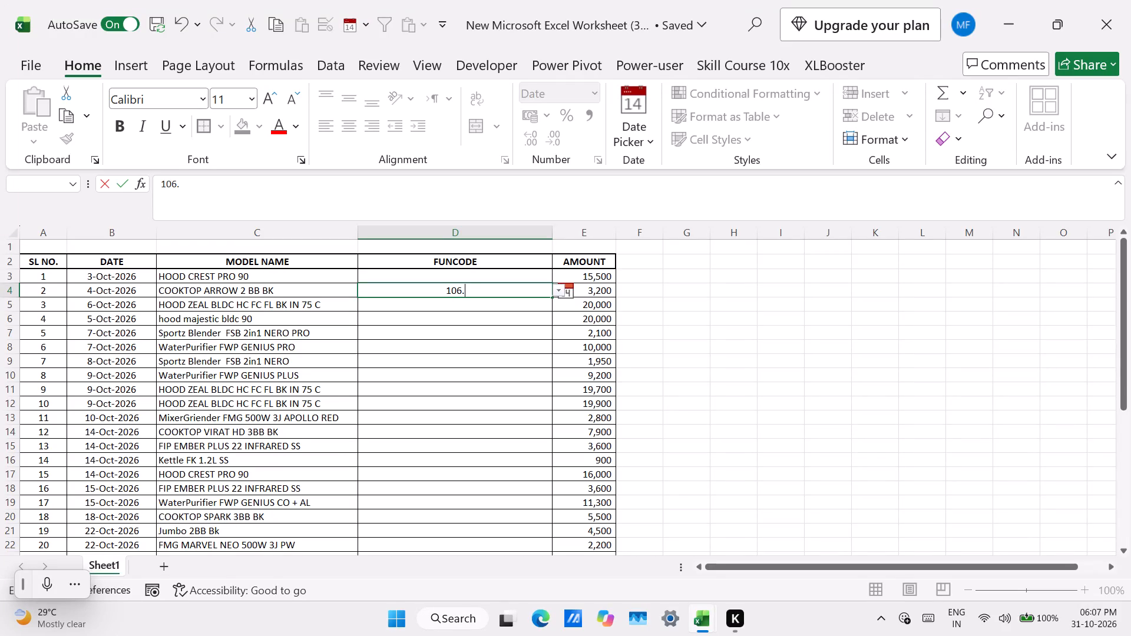
{"action": "type", "text": "0663"}
{"action": "key", "text": "period"}
{"action": "type", "text": "799"}
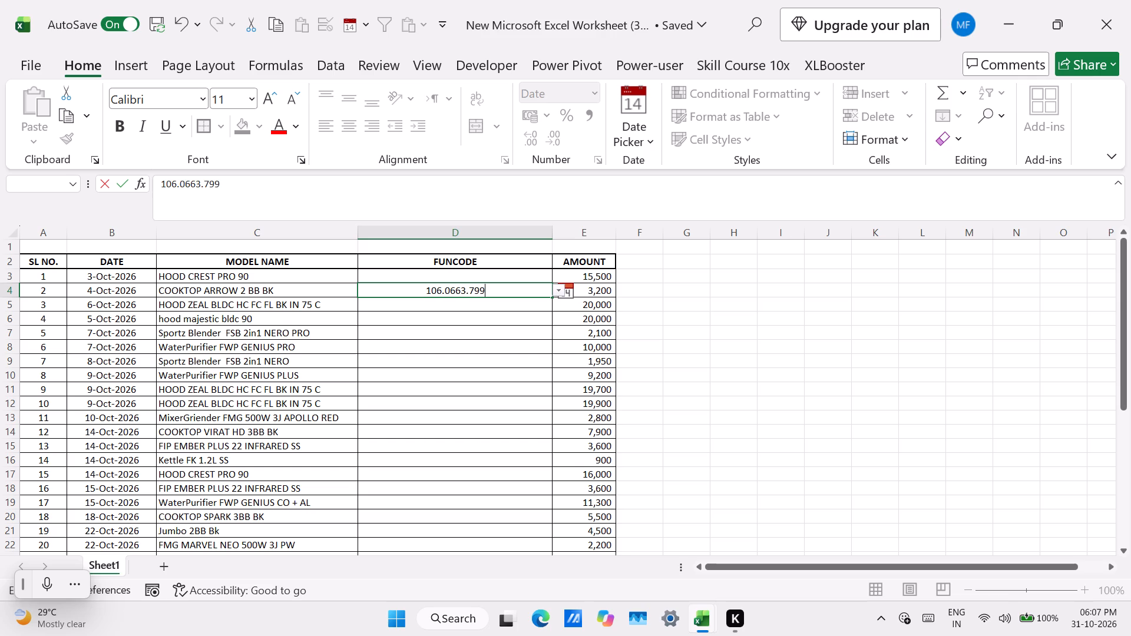
{"action": "key", "text": "Return"}
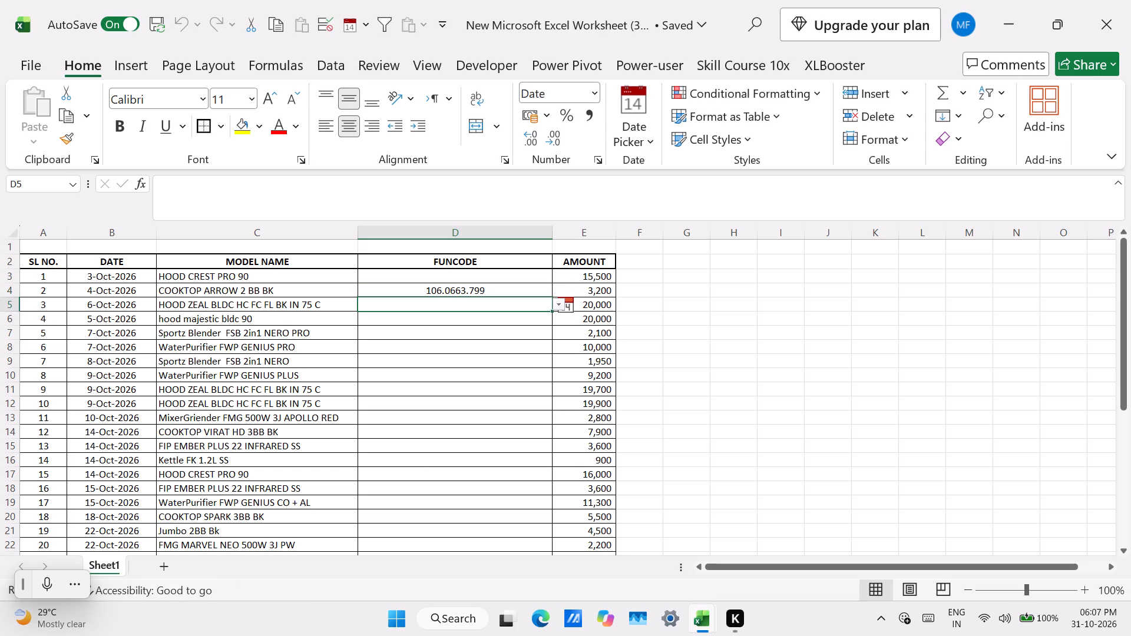
Enter 325.0740.819 as the FUNCODE for HOOD ZEAL BLDC HC FC FL BK IN 75 C in cell D5.
{"action": "left_click", "coordinate": [1086, 591]}
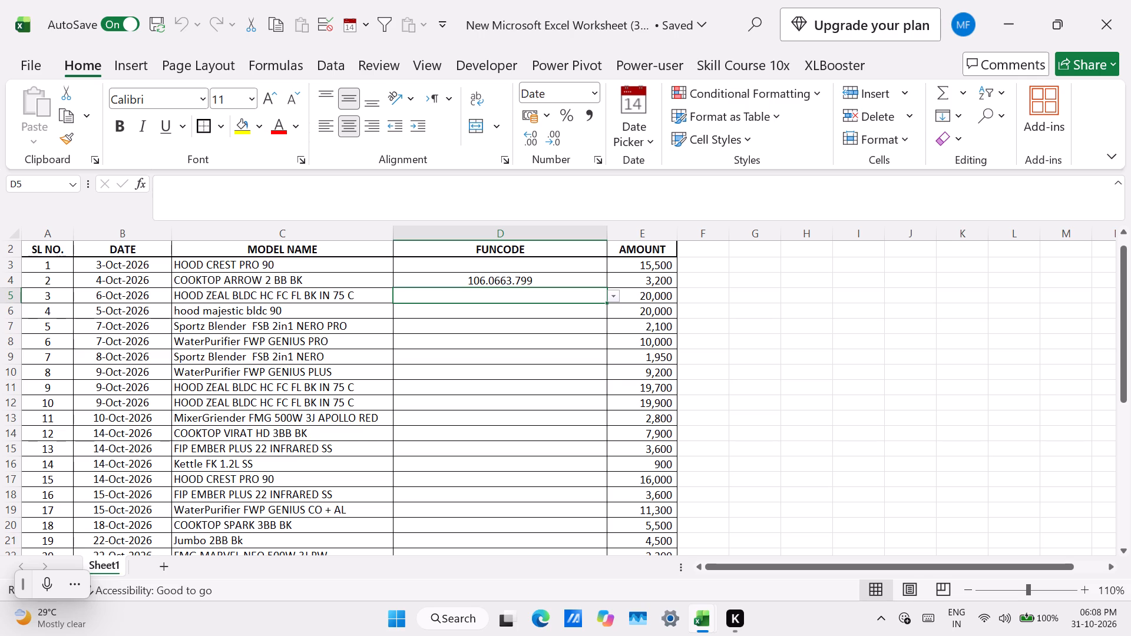
{"action": "type", "text": "325."}
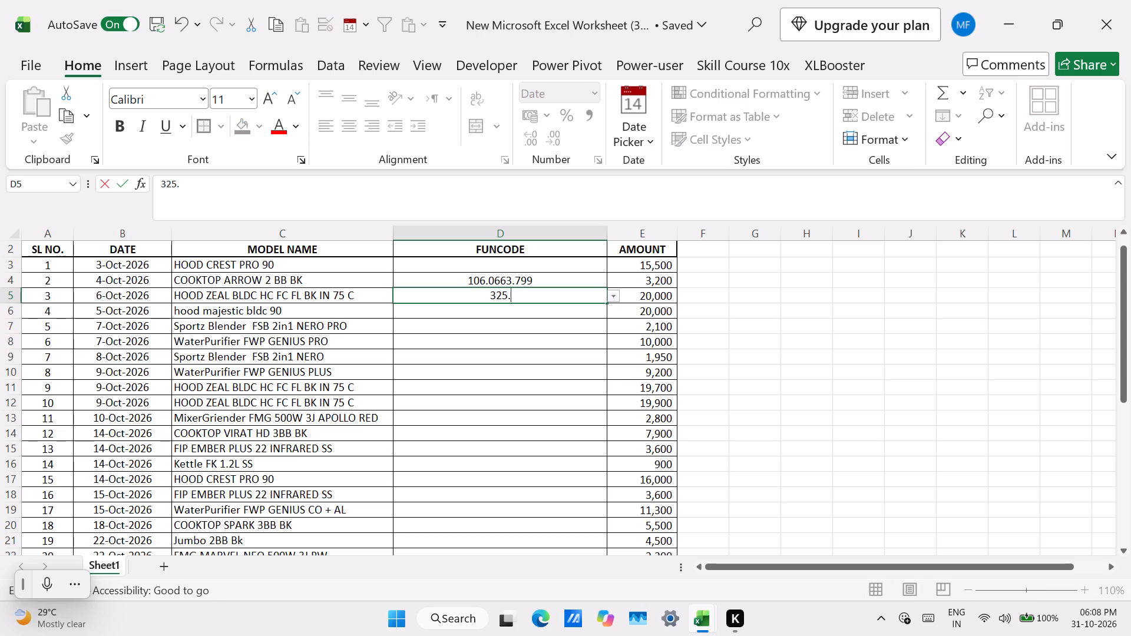
{"action": "type", "text": "0740."}
{"action": "type", "text": "819"}
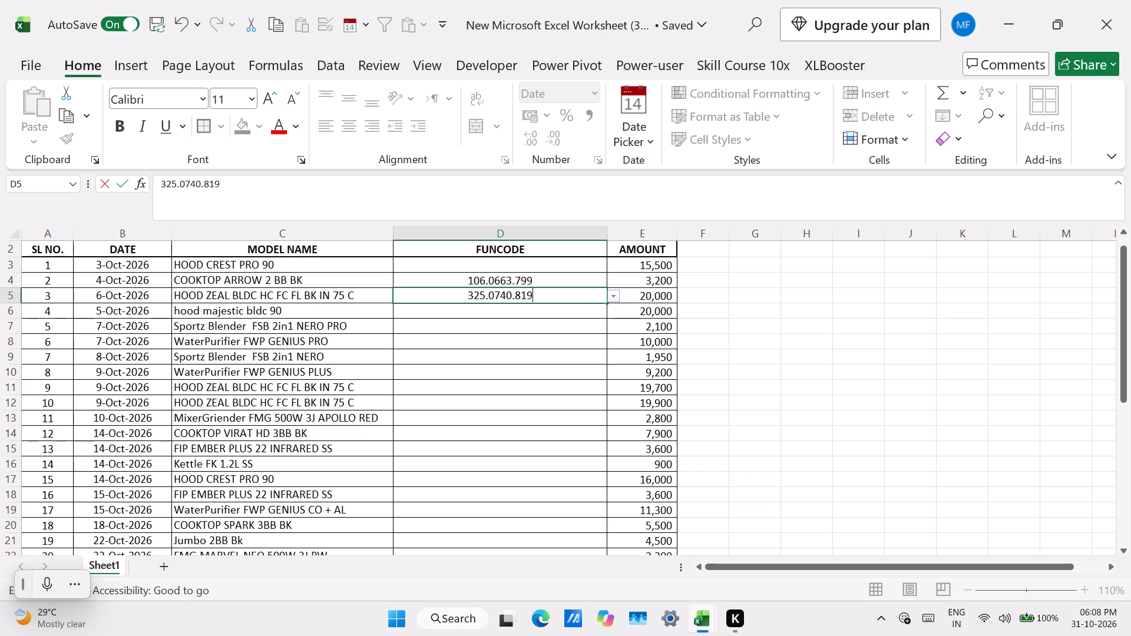
{"action": "key", "text": "Down"}
Copy the FUNCODE in D5 to the other two HOOD ZEAL BLDC rows dated 9-Oct-2026, D11 and D12.
{"action": "key", "text": "Up"}
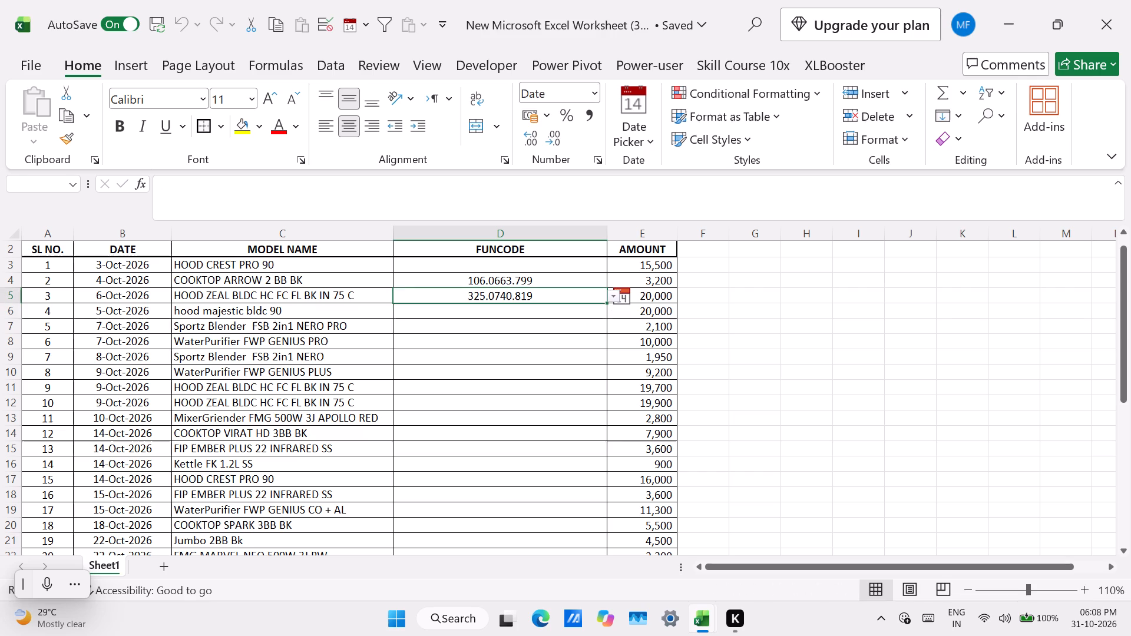
{"action": "key", "text": "ctrl+c"}
{"action": "left_click", "coordinate": [445, 387]}
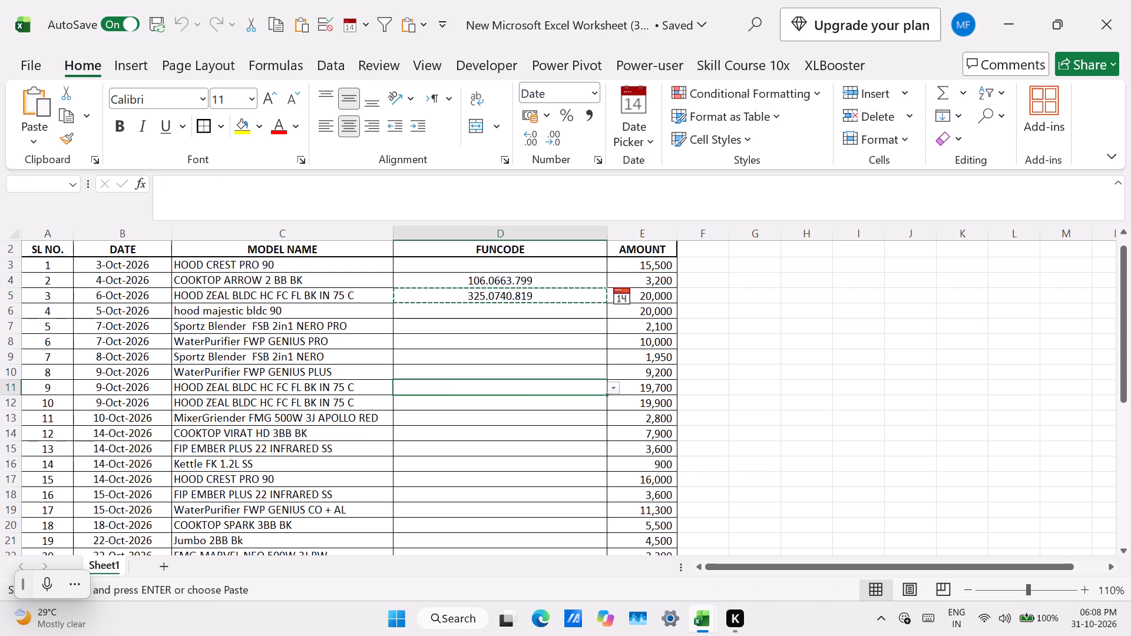
{"action": "key", "text": "ctrl+v"}
{"action": "left_click", "coordinate": [451, 400]}
{"action": "key", "text": "ctrl+v"}
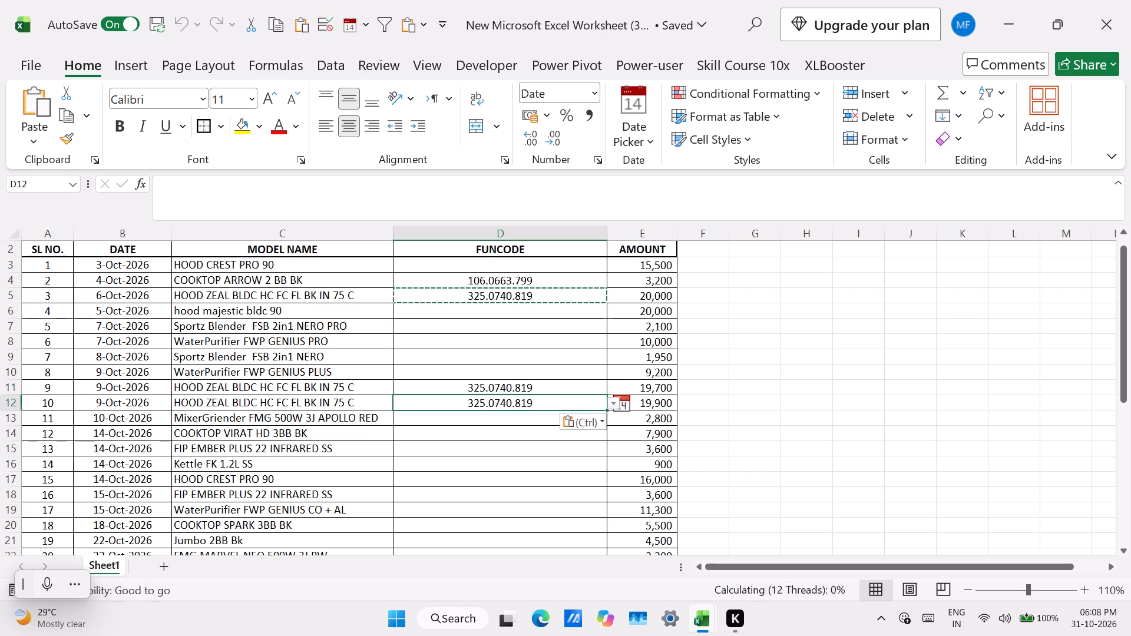
Enter 106.0712.771 as the FUNCODE for COOKTOP VIRAT HD 3BB BK in cell D14.
{"action": "scroll", "coordinate": [309, 484], "scroll_direction": "down", "scroll_amount": 2}
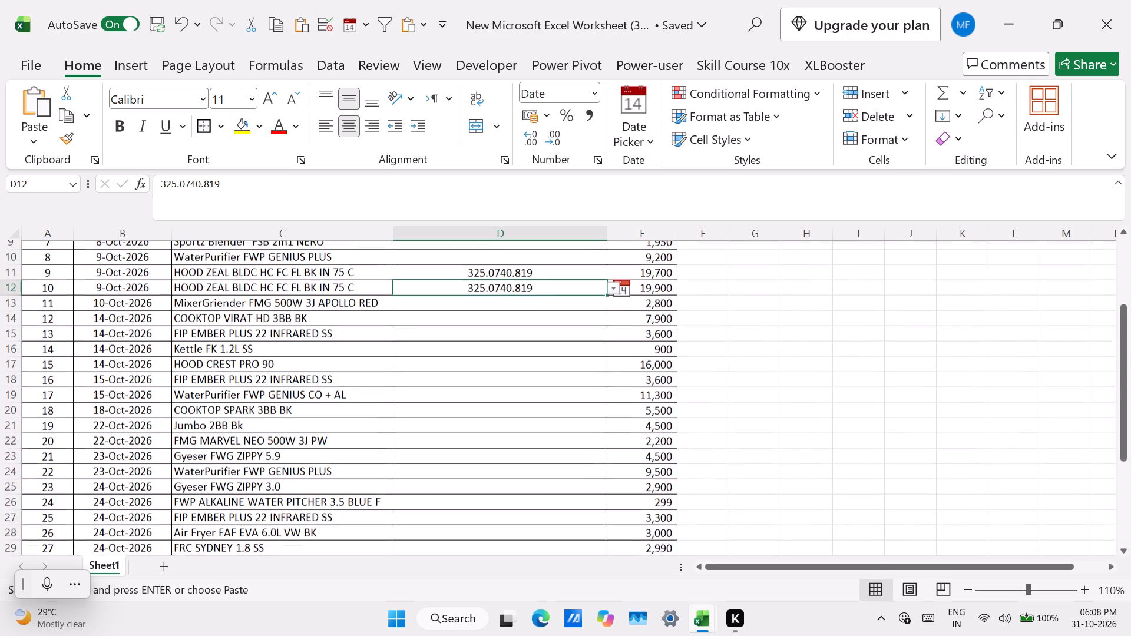
{"action": "scroll", "coordinate": [310, 484], "scroll_direction": "down", "scroll_amount": 3}
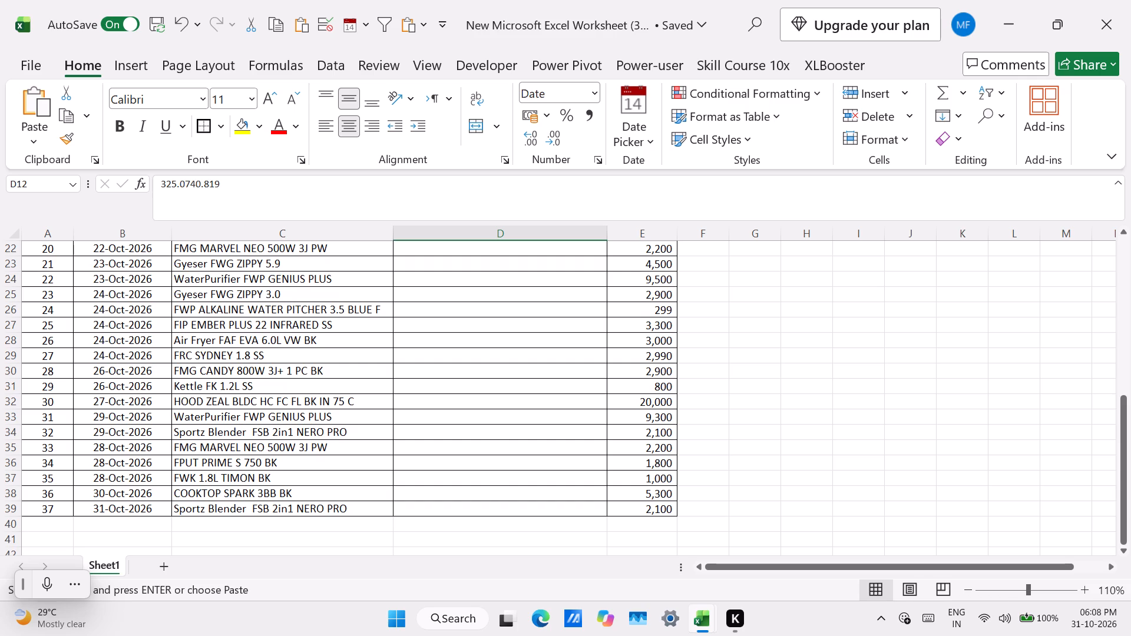
{"action": "scroll", "coordinate": [363, 467], "scroll_direction": "up", "scroll_amount": 1}
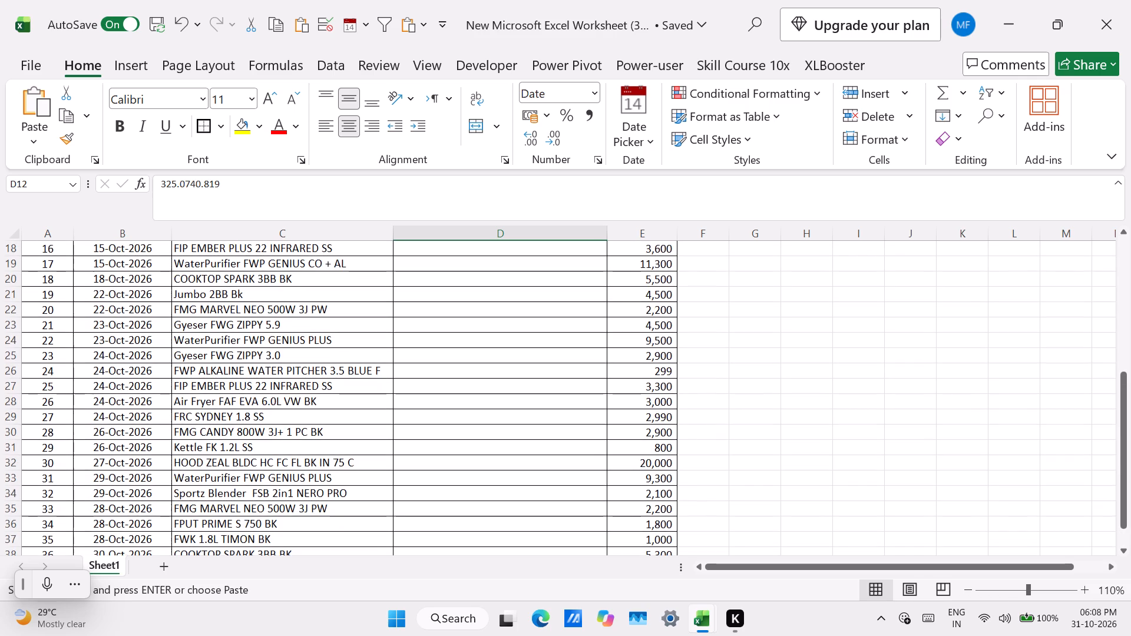
{"action": "scroll", "coordinate": [363, 467], "scroll_direction": "up", "scroll_amount": 2}
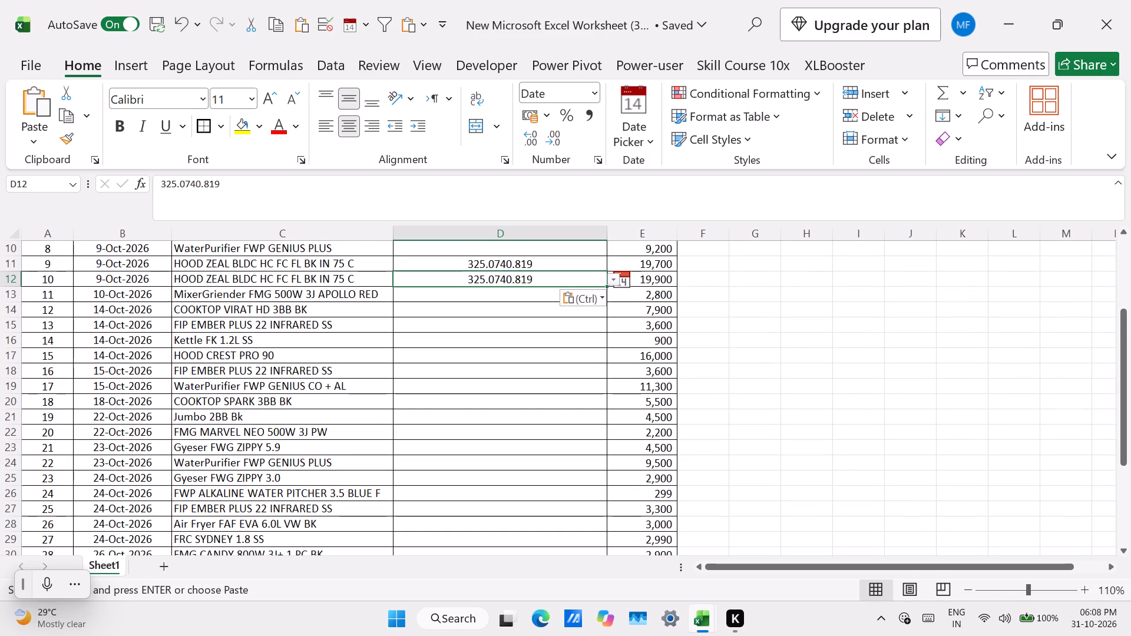
{"action": "left_click", "coordinate": [430, 311]}
{"action": "double_click", "coordinate": [430, 311]}
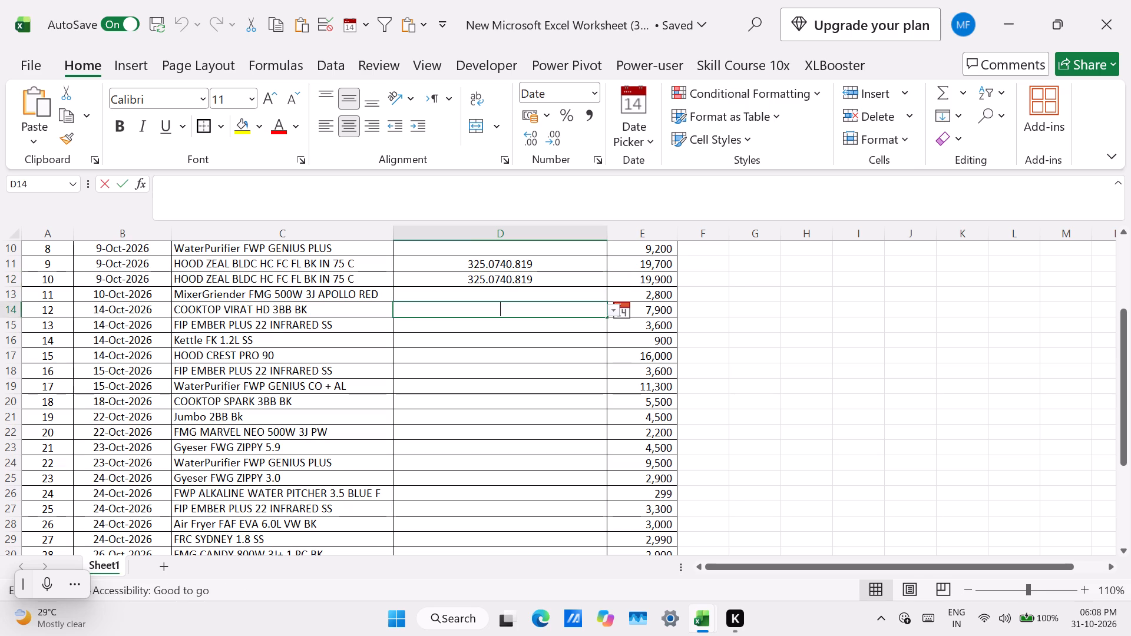
{"action": "scroll", "coordinate": [528, 326], "scroll_direction": "up", "scroll_amount": 2}
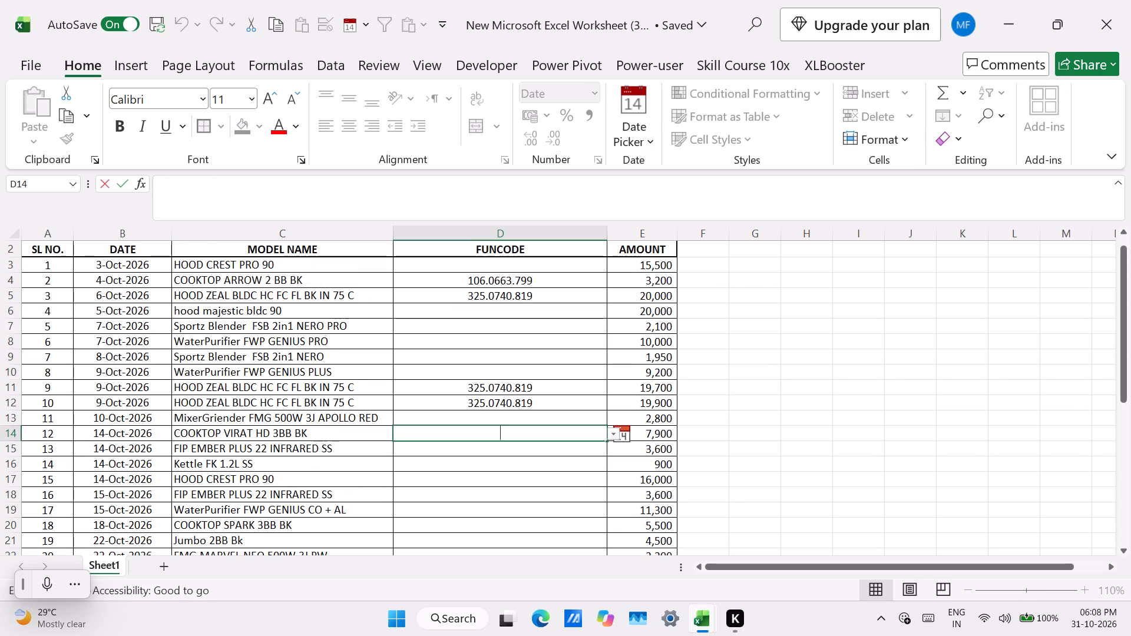
{"action": "type", "text": "106."}
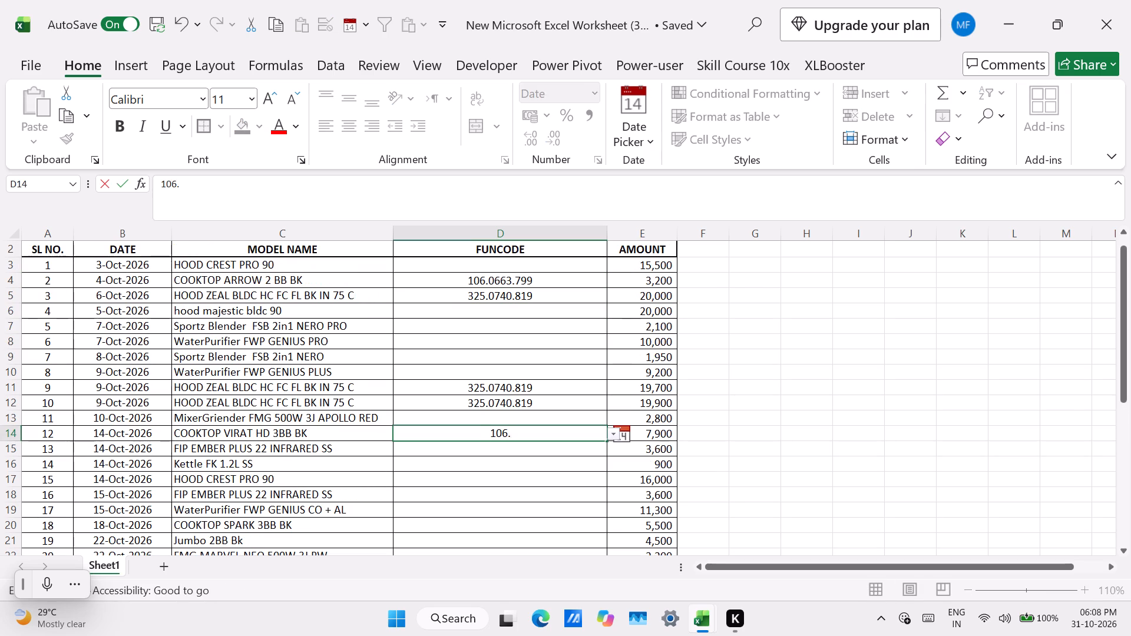
{"action": "type", "text": "0712."}
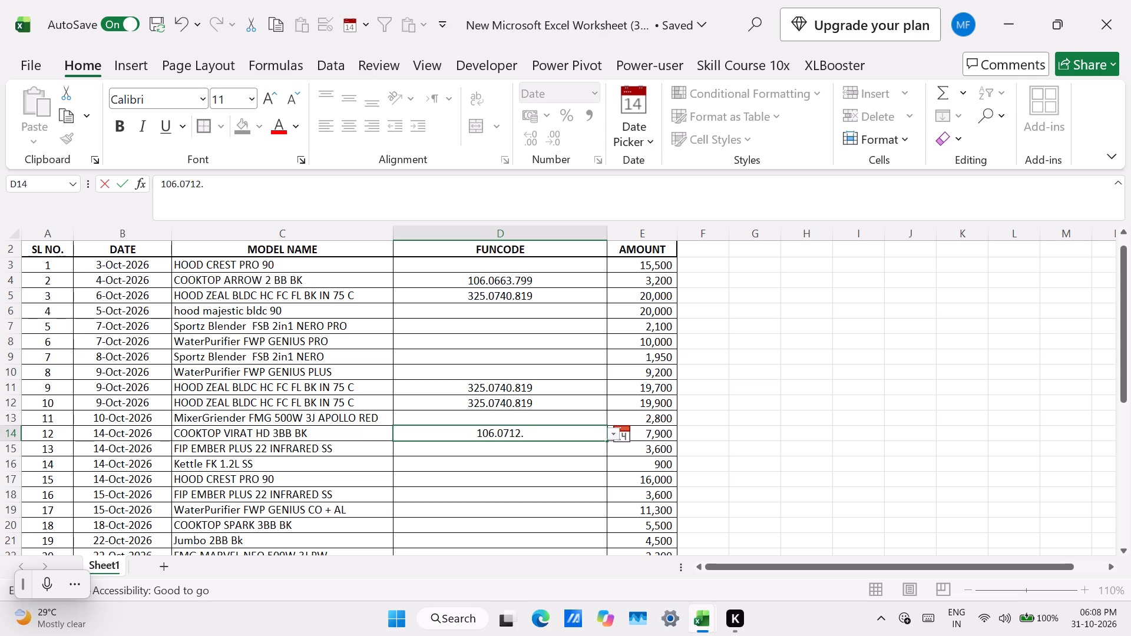
{"action": "type", "text": "771"}
{"action": "key", "text": "Return"}
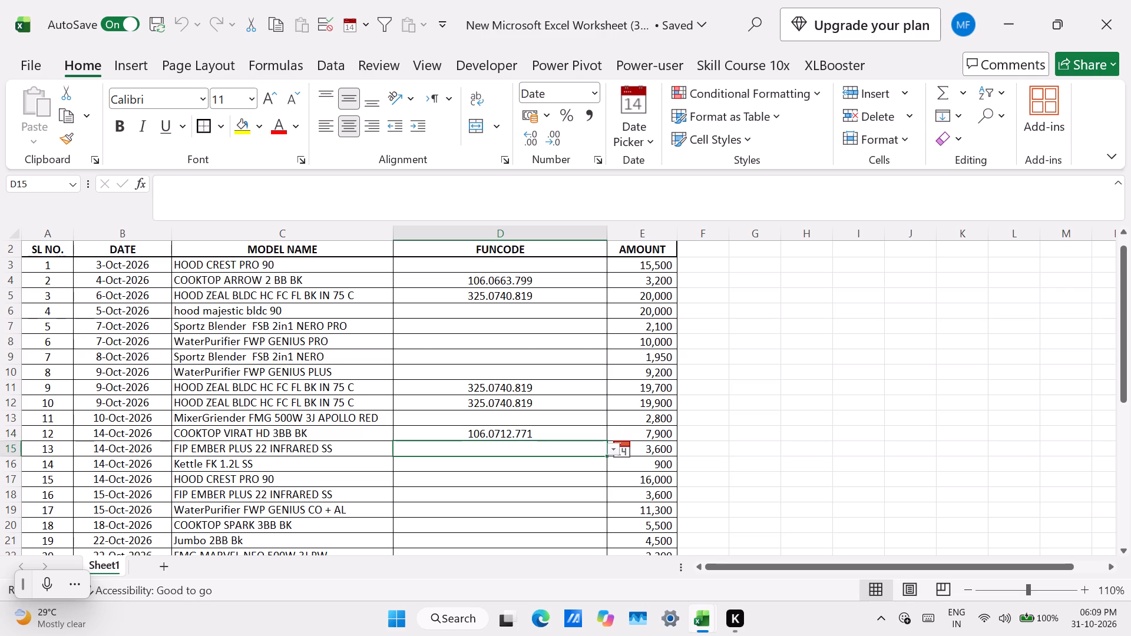
Enter 325.0753.678 as the FUNCODE for hood majestic bldc 90 in cell D6.
{"action": "left_click", "coordinate": [477, 314]}
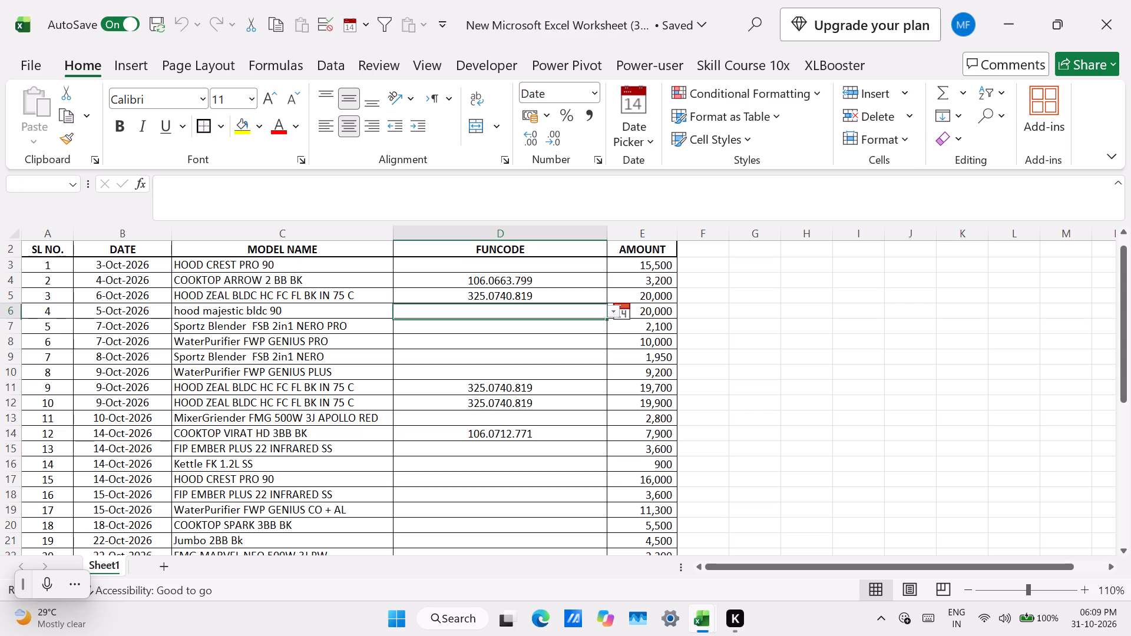
{"action": "type", "text": "325."}
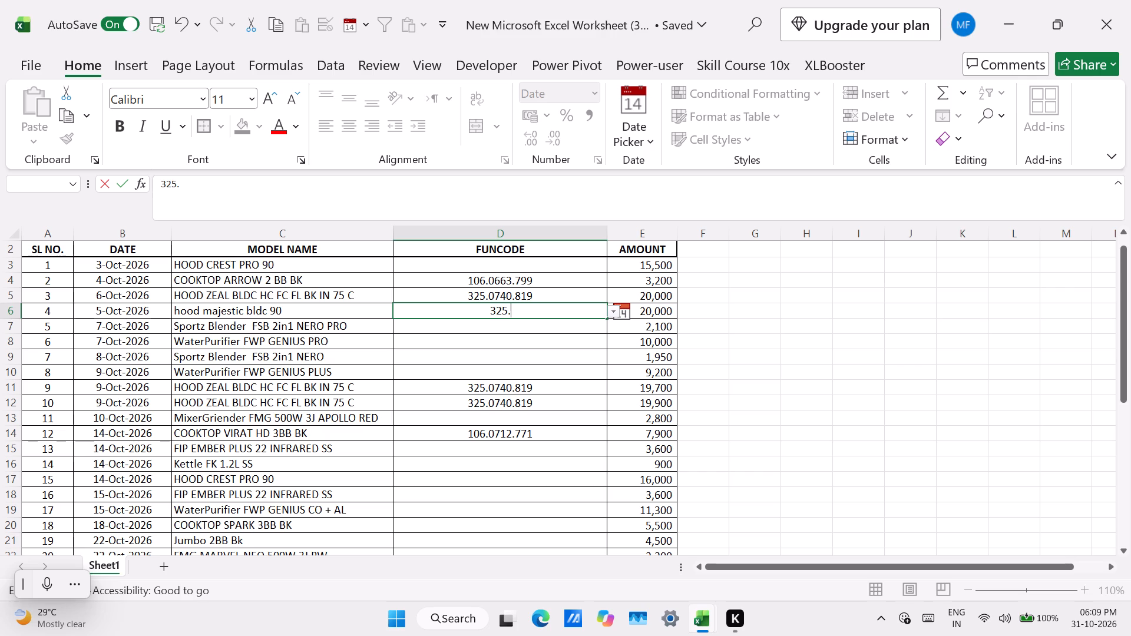
{"action": "type", "text": "0753."}
{"action": "type", "text": "678"}
{"action": "key", "text": "Return"}
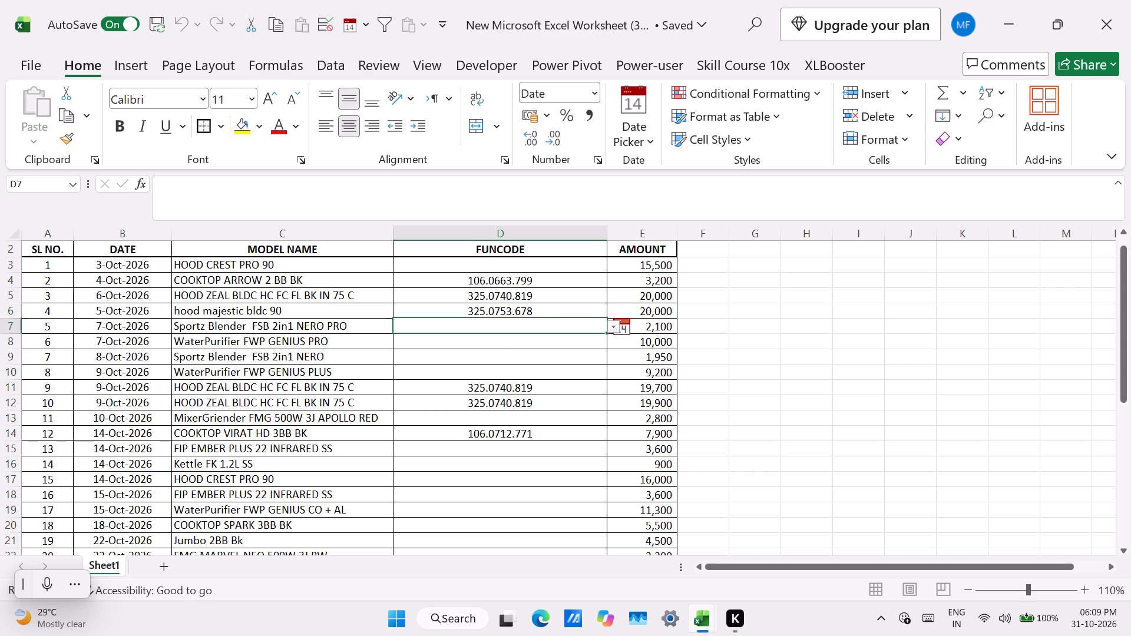
Enter 106.0708.172 as the FUNCODE for the 18-Oct-2026 COOKTOP SPARK 3BB BK sale in cell D20.
{"action": "key", "text": "Return"}
{"action": "key", "text": "Return"}
{"action": "key", "text": "Return"}
{"action": "key", "text": "Return"}
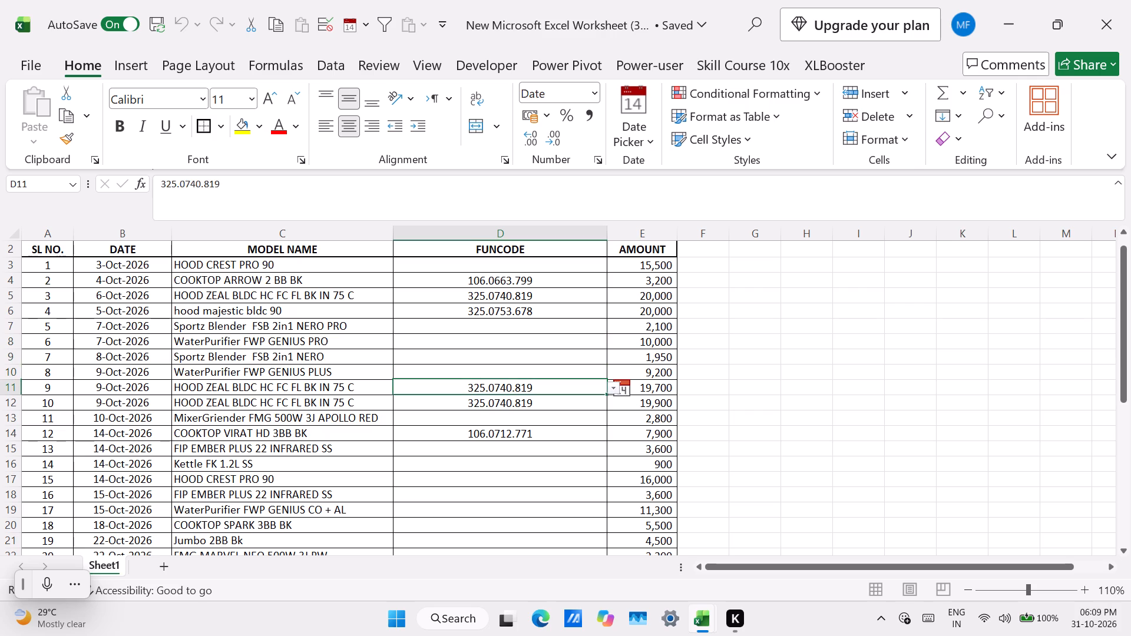
{"action": "key", "text": "Return"}
{"action": "key", "text": "Return"}
{"action": "key", "text": "Return"}
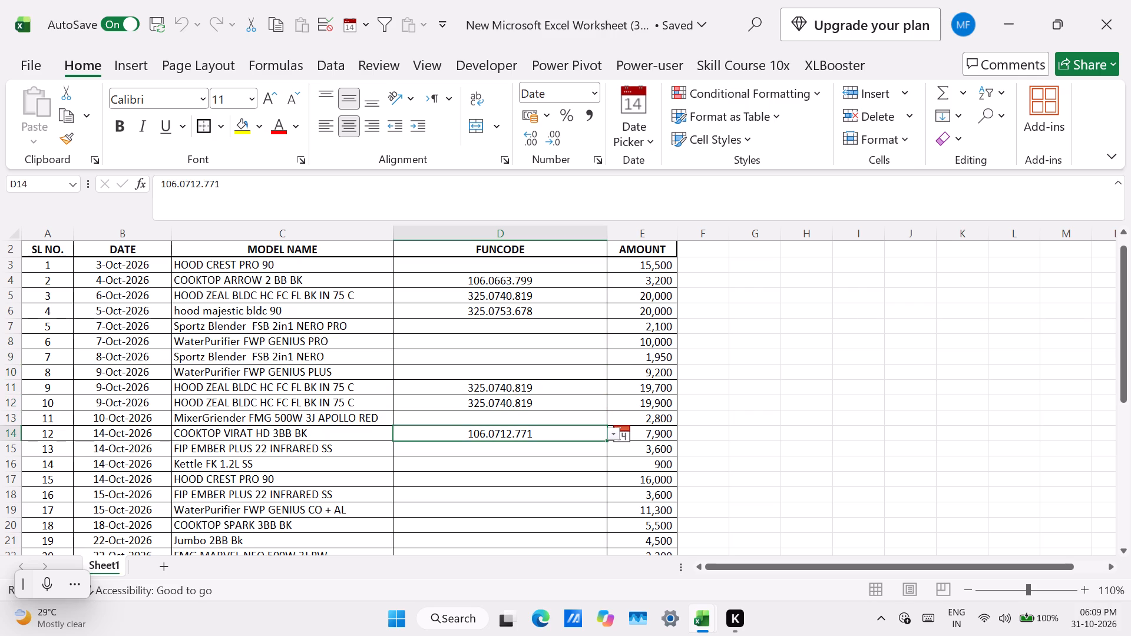
{"action": "key", "text": "Return"}
{"action": "key", "text": "Return"}
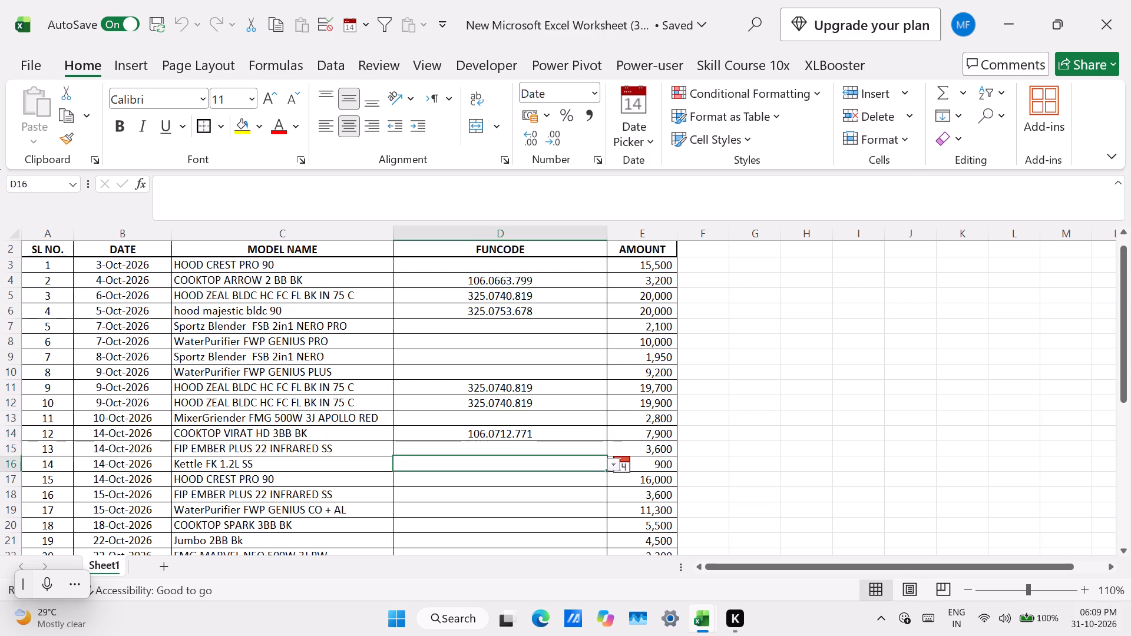
{"action": "key", "text": "Return"}
{"action": "scroll", "coordinate": [477, 314], "scroll_direction": "down", "scroll_amount": 2}
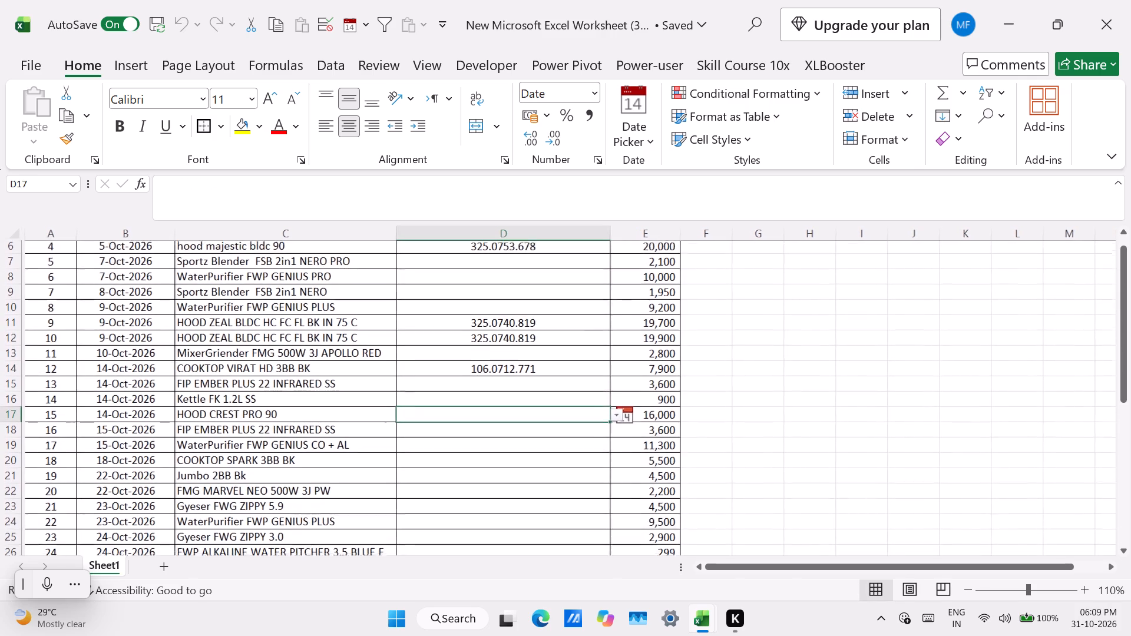
{"action": "scroll", "coordinate": [477, 314], "scroll_direction": "down", "scroll_amount": 1}
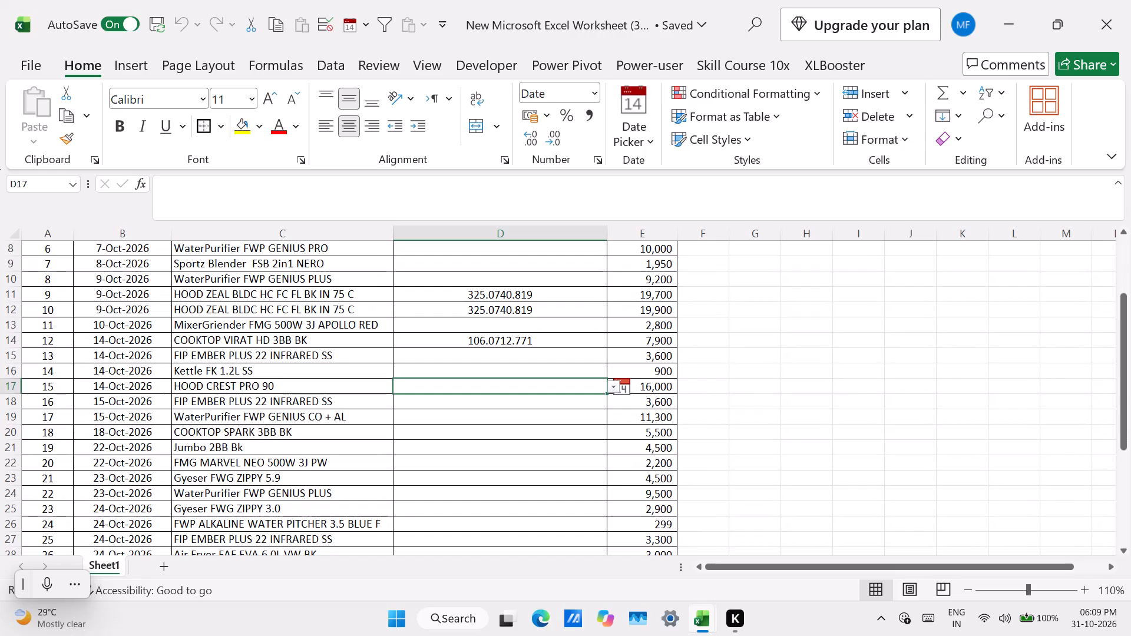
{"action": "left_click", "coordinate": [452, 426]}
{"action": "scroll", "coordinate": [475, 405], "scroll_direction": "down", "scroll_amount": 3}
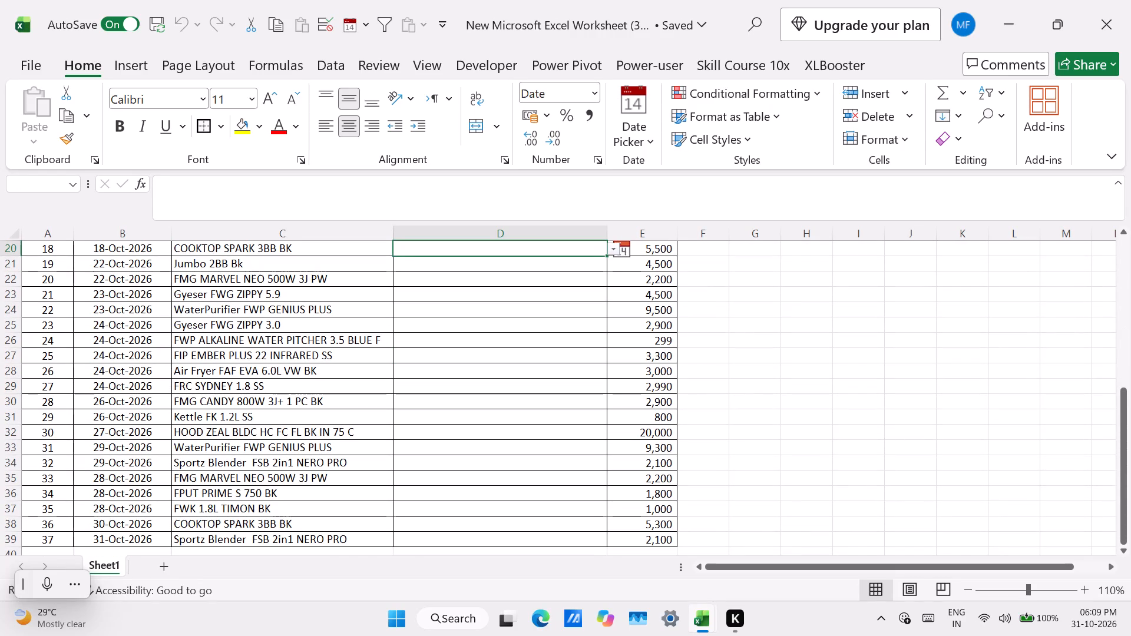
{"action": "type", "text": "106."}
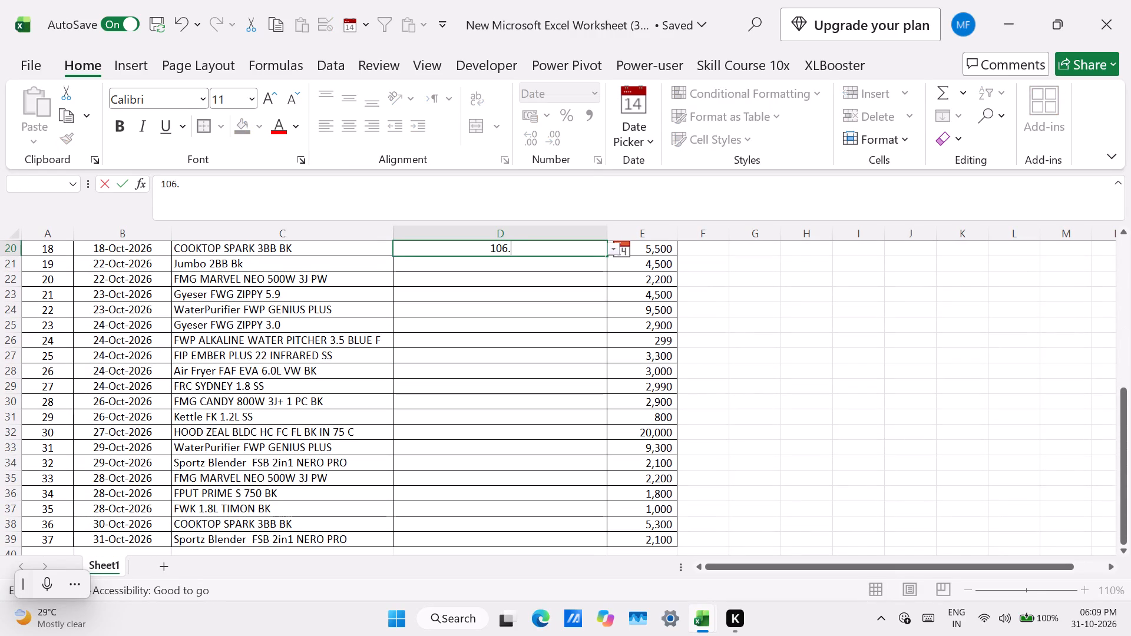
{"action": "type", "text": "0708"}
{"action": "key", "text": "period"}
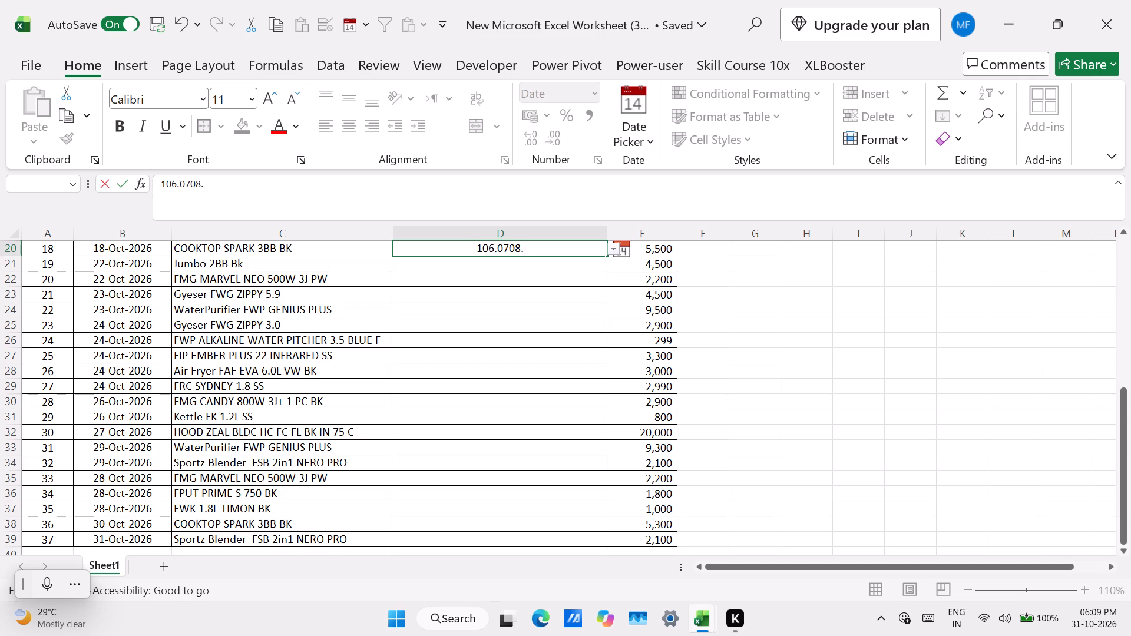
{"action": "type", "text": "175"}
{"action": "key", "text": "BackSpace"}
{"action": "key", "text": "2"}
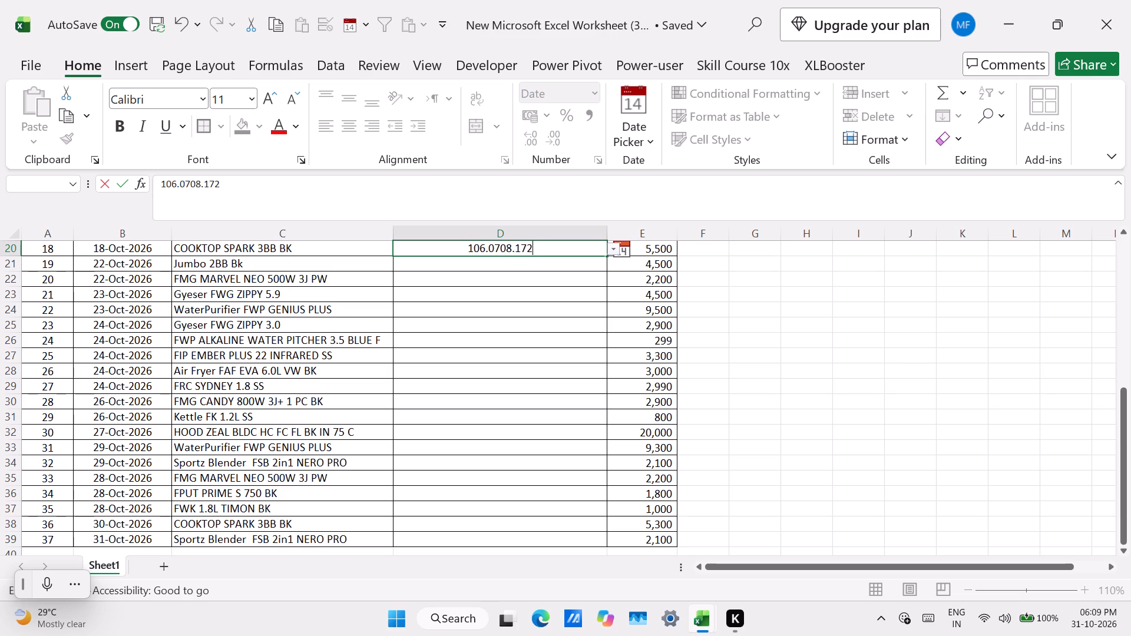
{"action": "key", "text": "Return"}
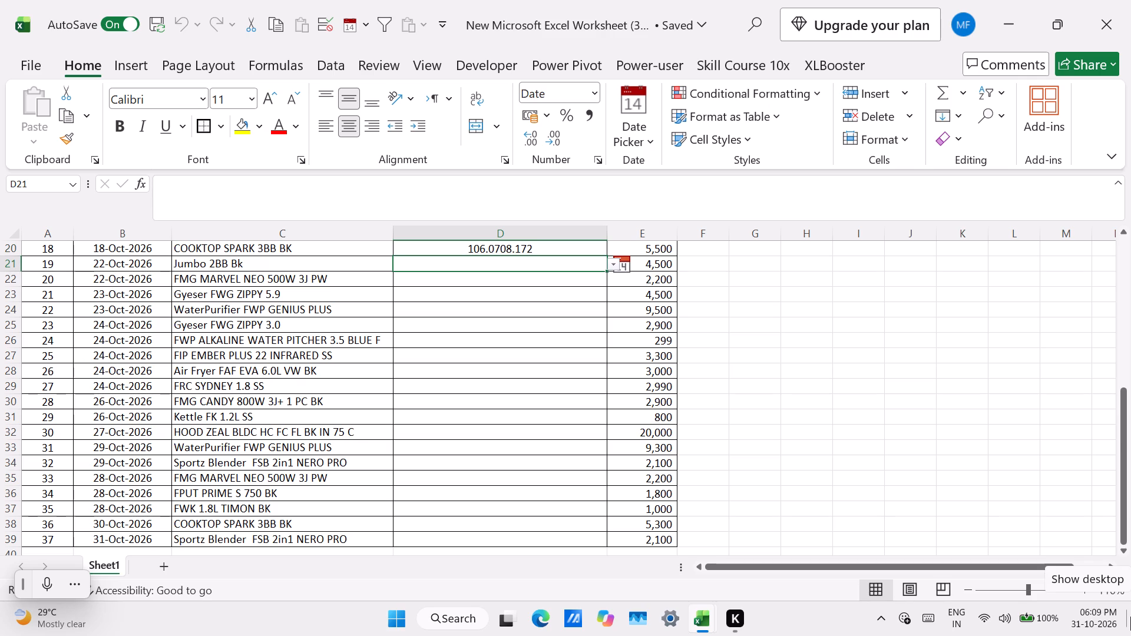
Enter 106.0657.506 as the FUNCODE for Jumbo 2BB Bk in cell D21.
{"action": "type", "text": "106."}
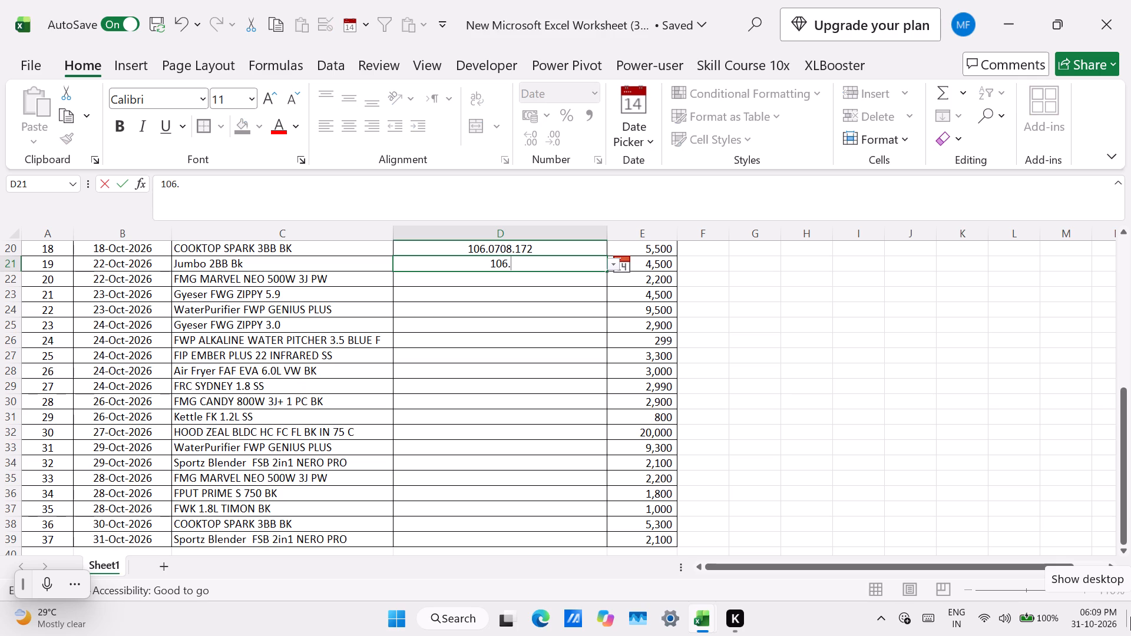
{"action": "key", "text": "0"}
{"action": "type", "text": "657."}
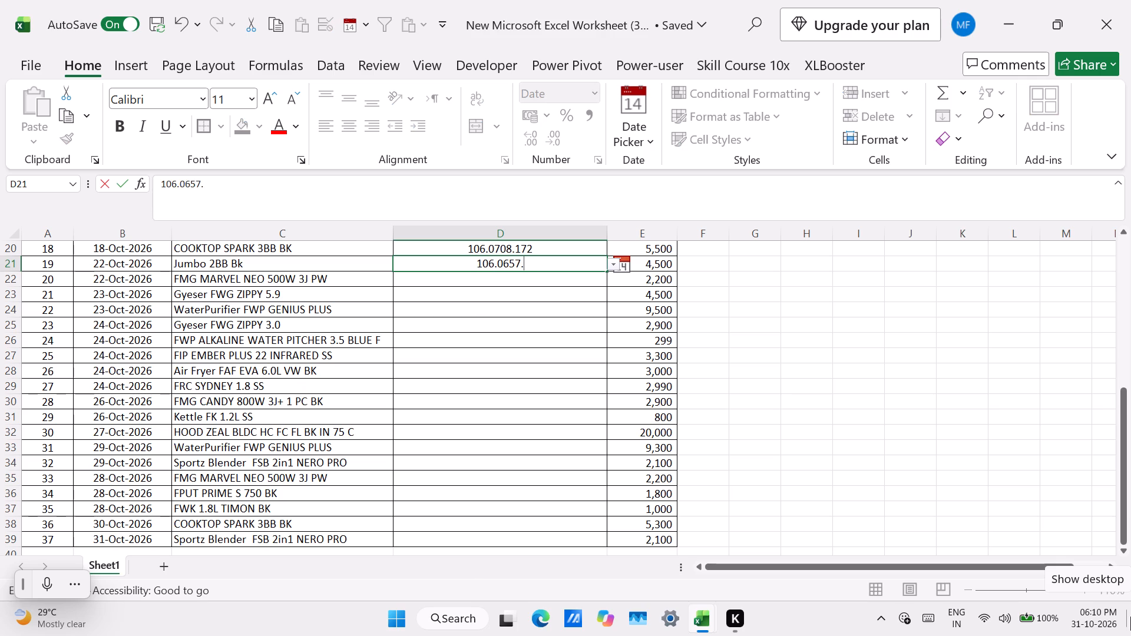
{"action": "type", "text": "506"}
{"action": "key", "text": "Return"}
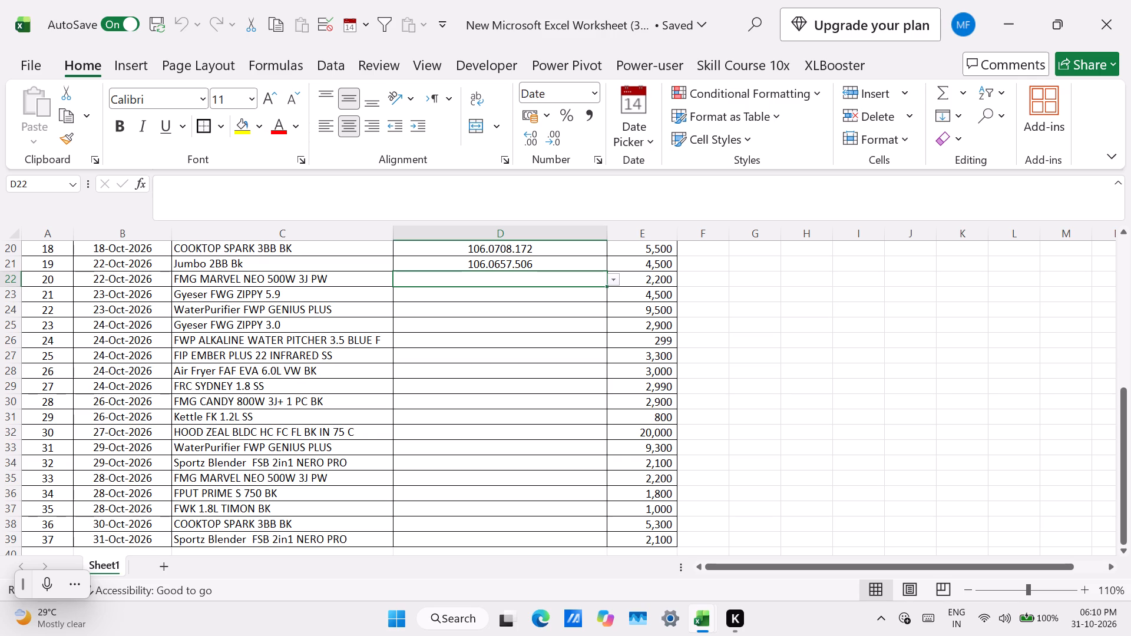
Enter 325.0740.819 as the FUNCODE for the 27-Oct-2026 HOOD ZEAL BLDC sale in cell D32.
{"action": "left_click", "coordinate": [415, 429]}
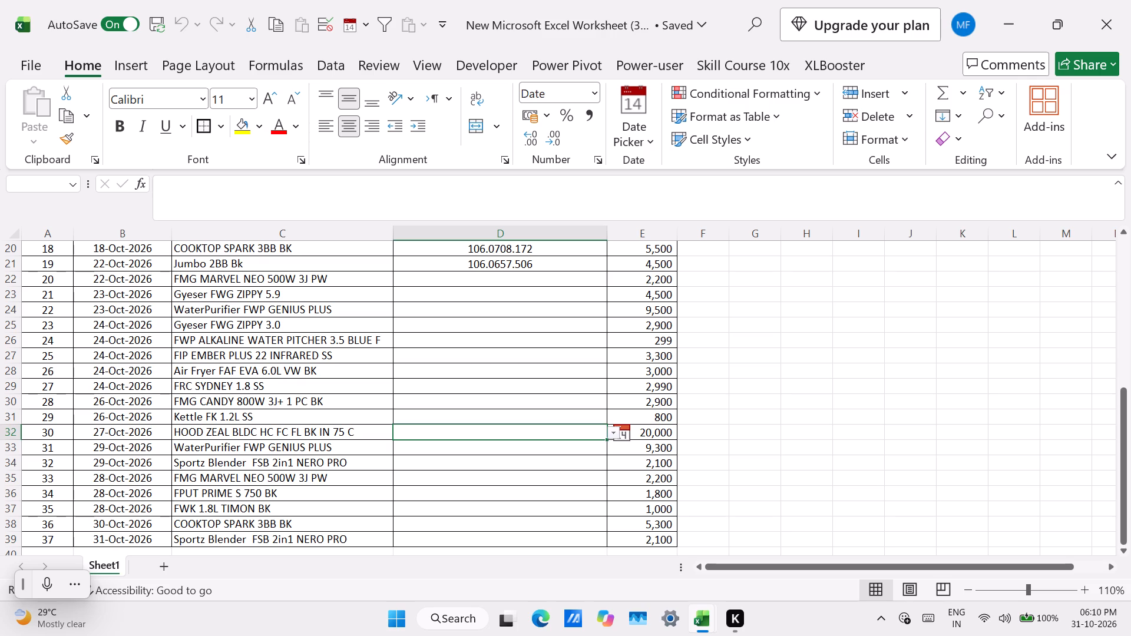
{"action": "type", "text": "325."}
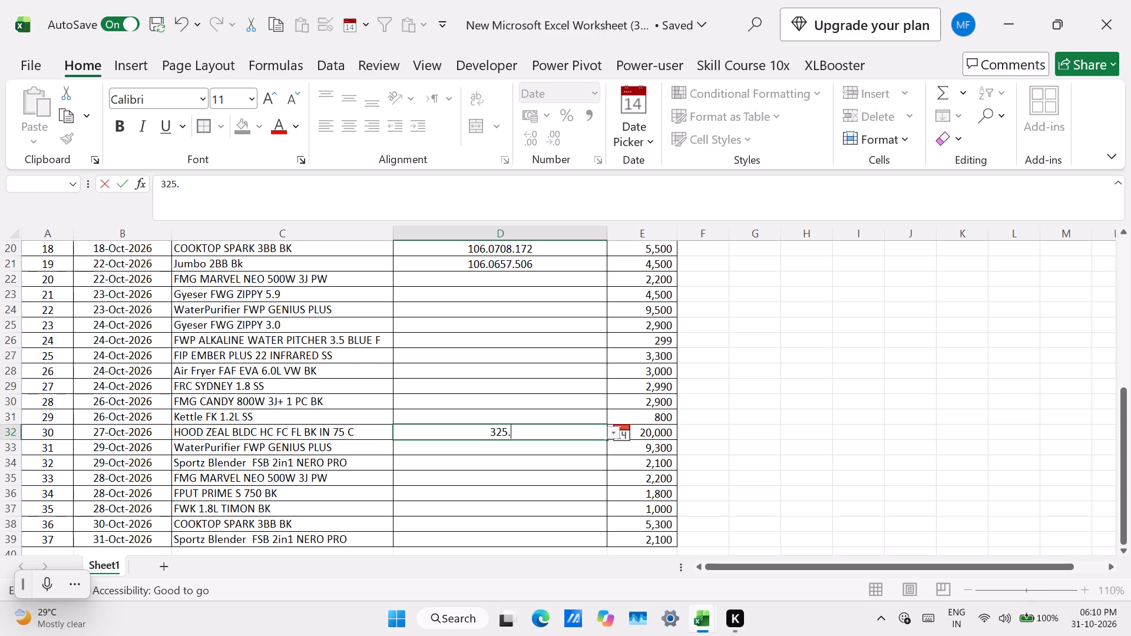
{"action": "type", "text": "0740."}
{"action": "type", "text": "819"}
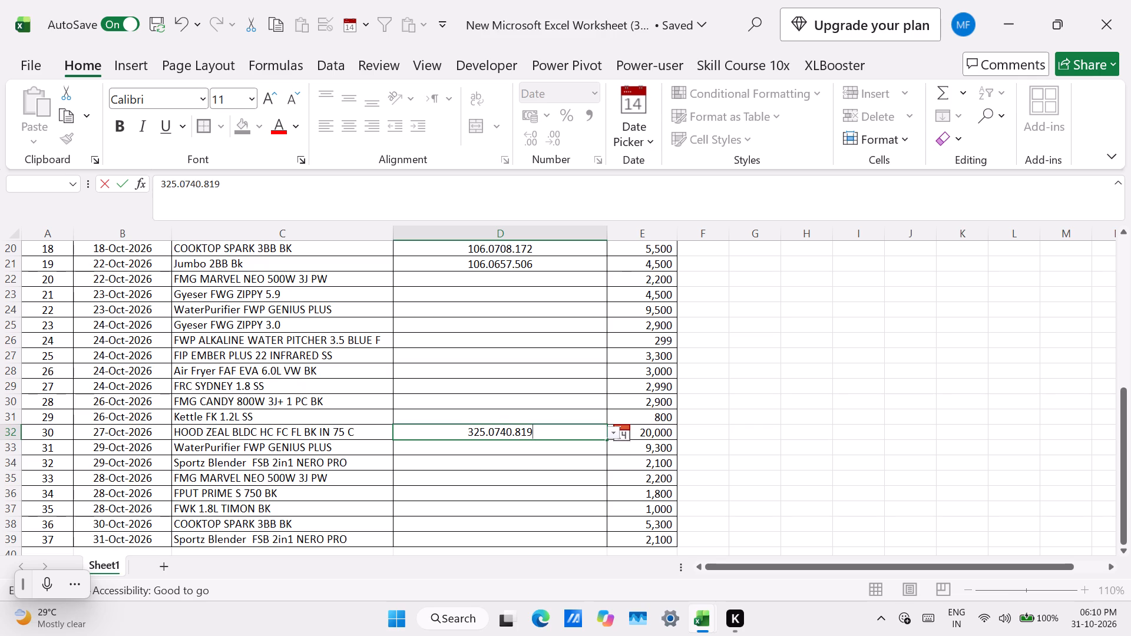
{"action": "key", "text": "Return"}
Enter 106.0708.172 as the FUNCODE for the 30-Oct-2026 COOKTOP SPARK 3BB BK sale in cell D38.
{"action": "key", "text": "Return"}
{"action": "key", "text": "Return"}
{"action": "key", "text": "Return"}
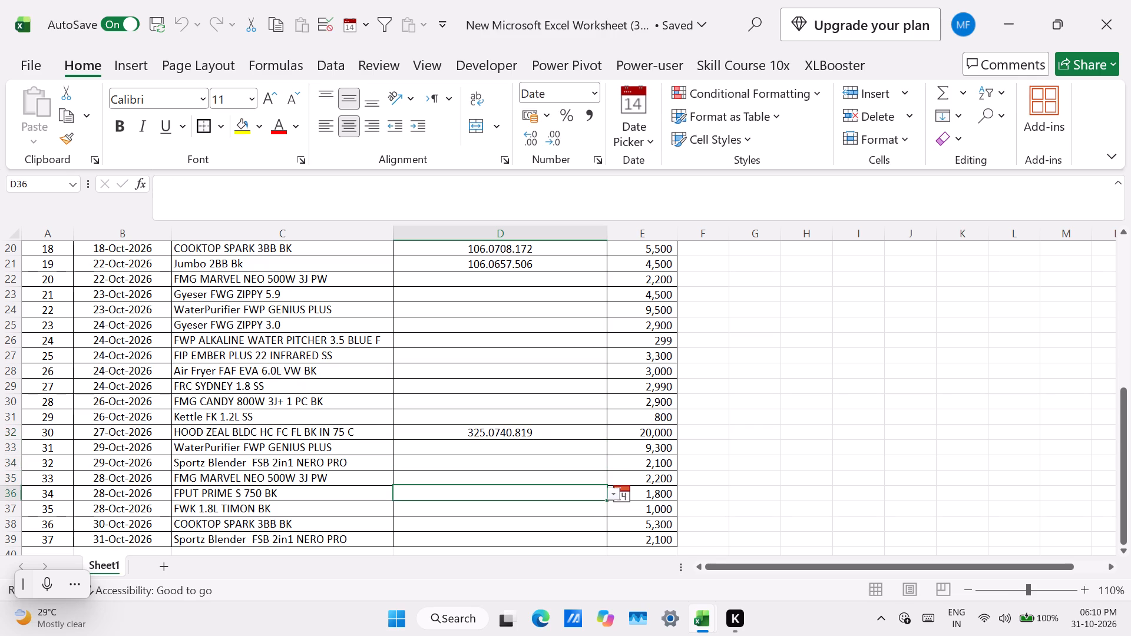
{"action": "key", "text": "Return"}
{"action": "key", "text": "Return"}
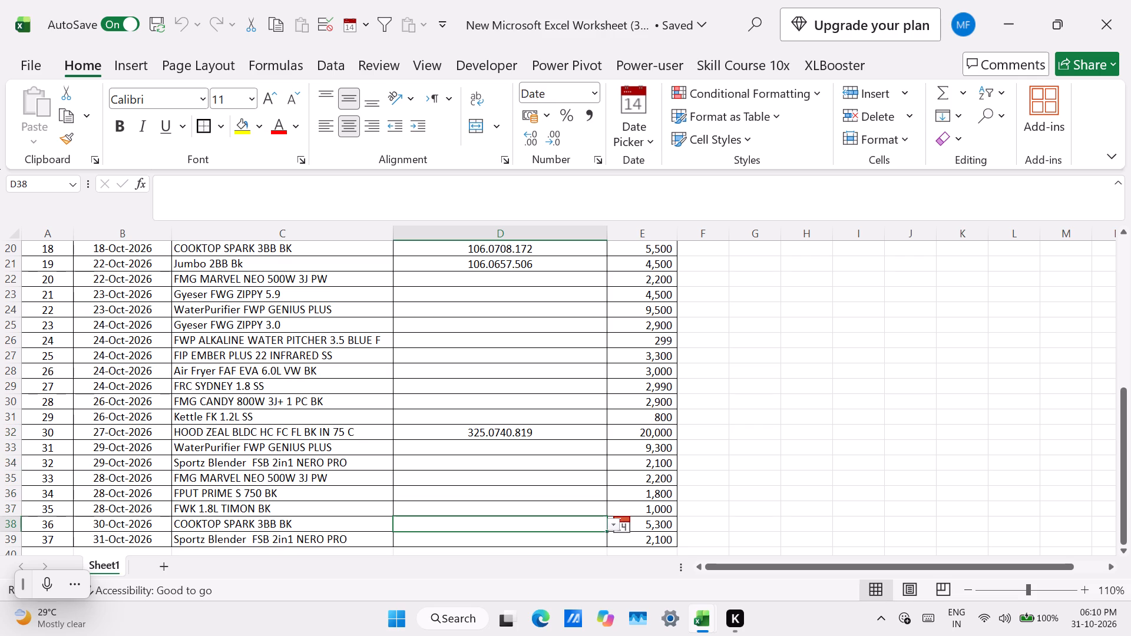
{"action": "type", "text": "106."}
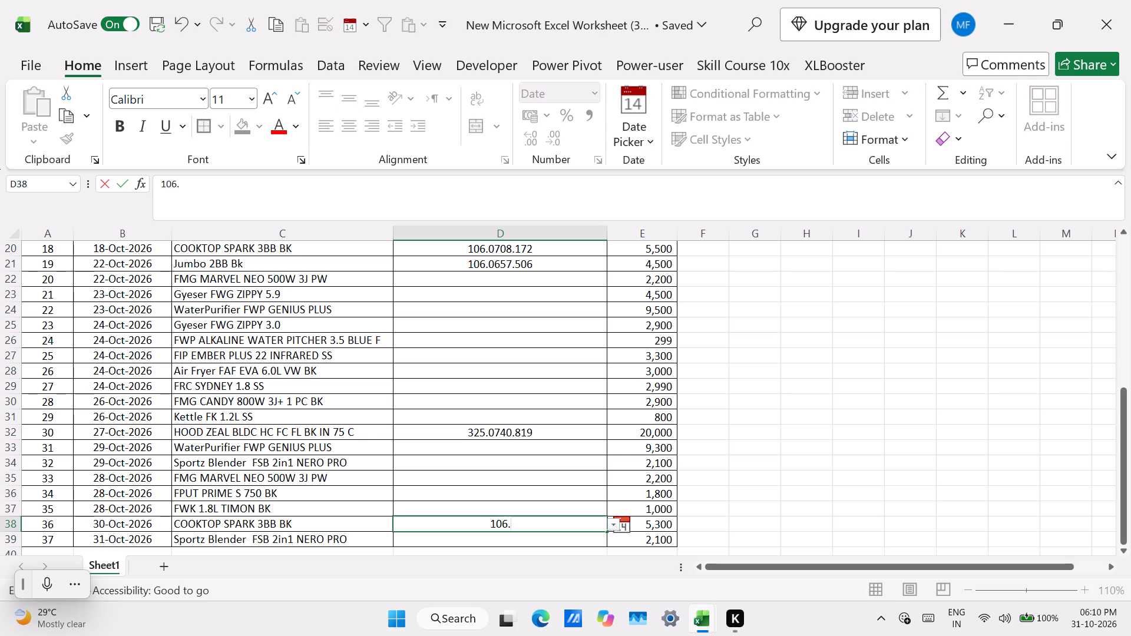
{"action": "type", "text": "0708"}
{"action": "key", "text": "period"}
{"action": "type", "text": "172"}
{"action": "key", "text": "Return"}
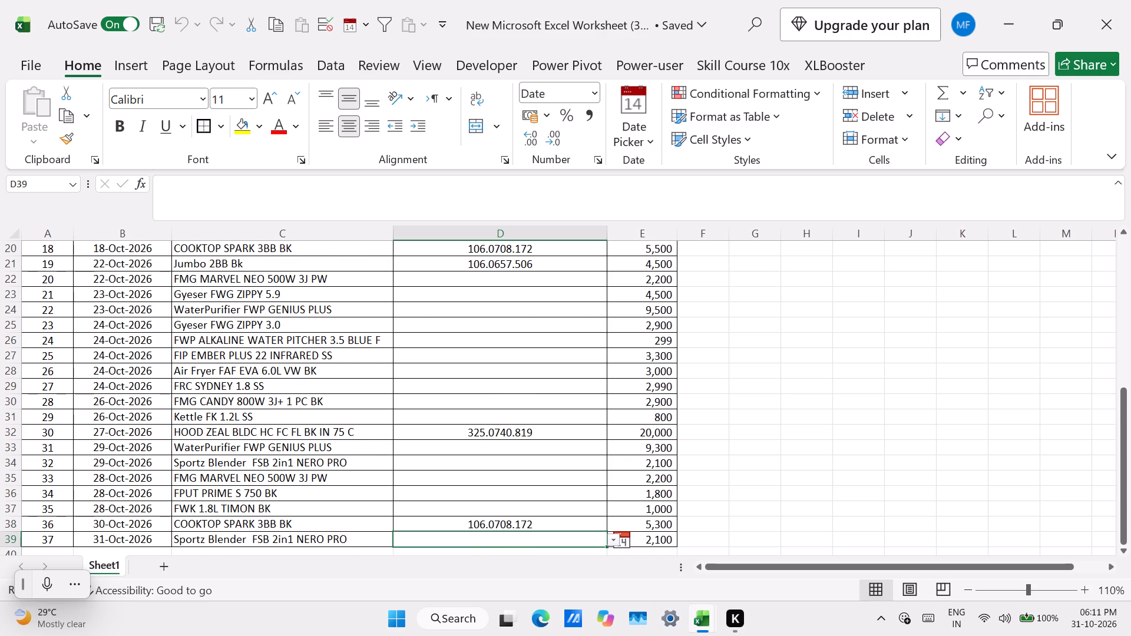
Copy the model name MixerGriender FMG 500W 3J APOLLO RED from C13 over the 26-Oct-2026 model name in C30.
{"action": "scroll", "coordinate": [310, 414], "scroll_direction": "up", "scroll_amount": 2}
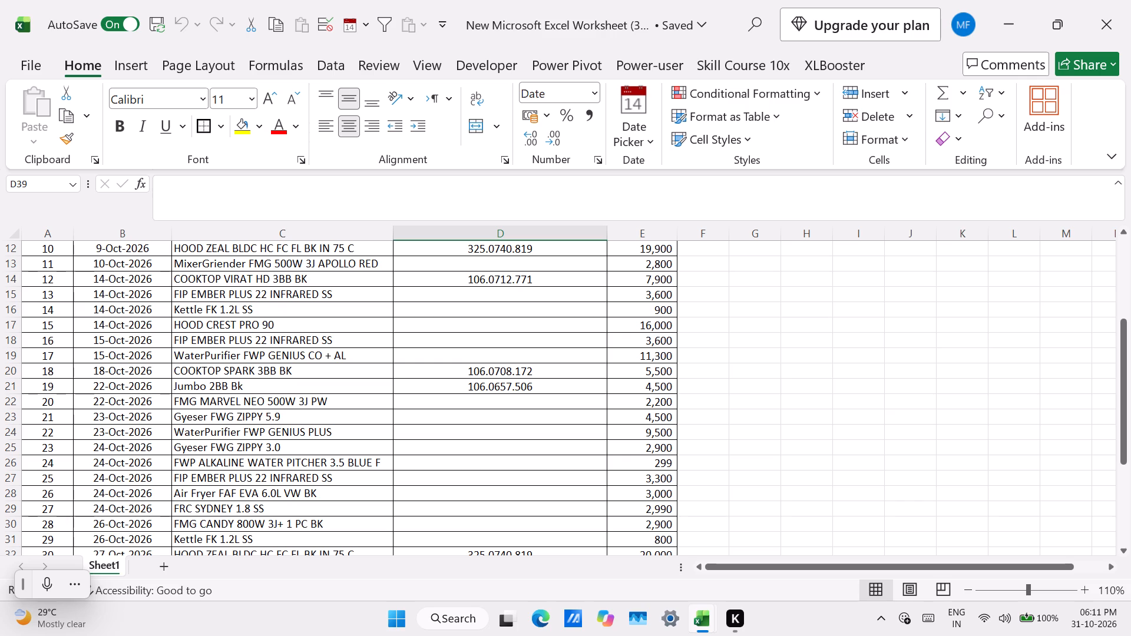
{"action": "left_click", "coordinate": [318, 269]}
{"action": "key", "text": "ctrl+c"}
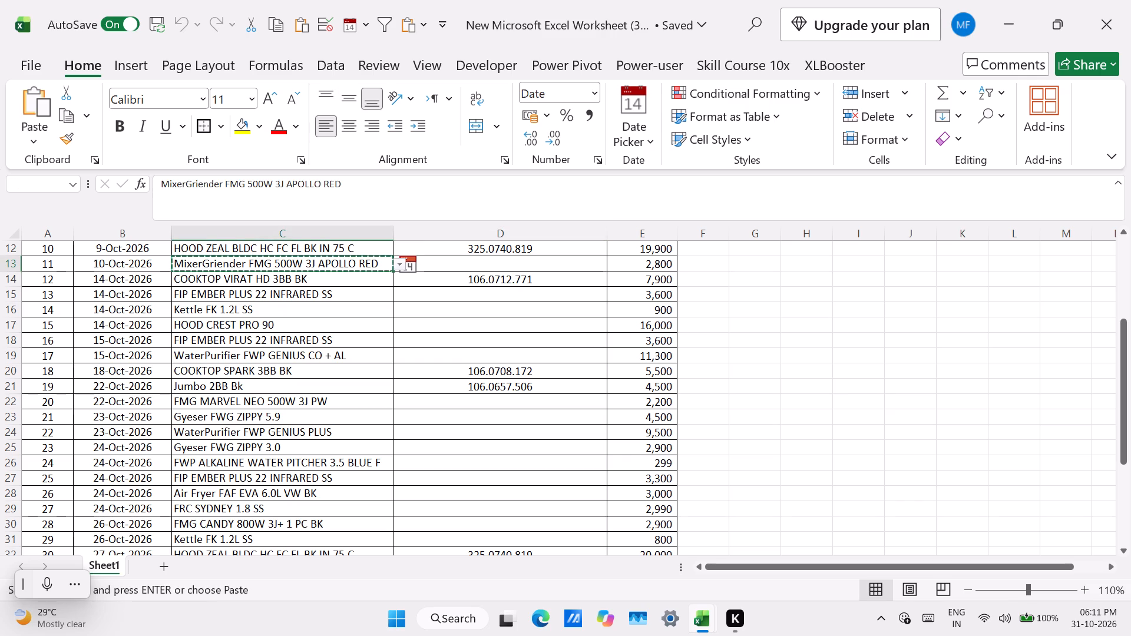
{"action": "scroll", "coordinate": [288, 463], "scroll_direction": "up", "scroll_amount": 1}
{"action": "scroll", "coordinate": [288, 463], "scroll_direction": "down", "scroll_amount": 3}
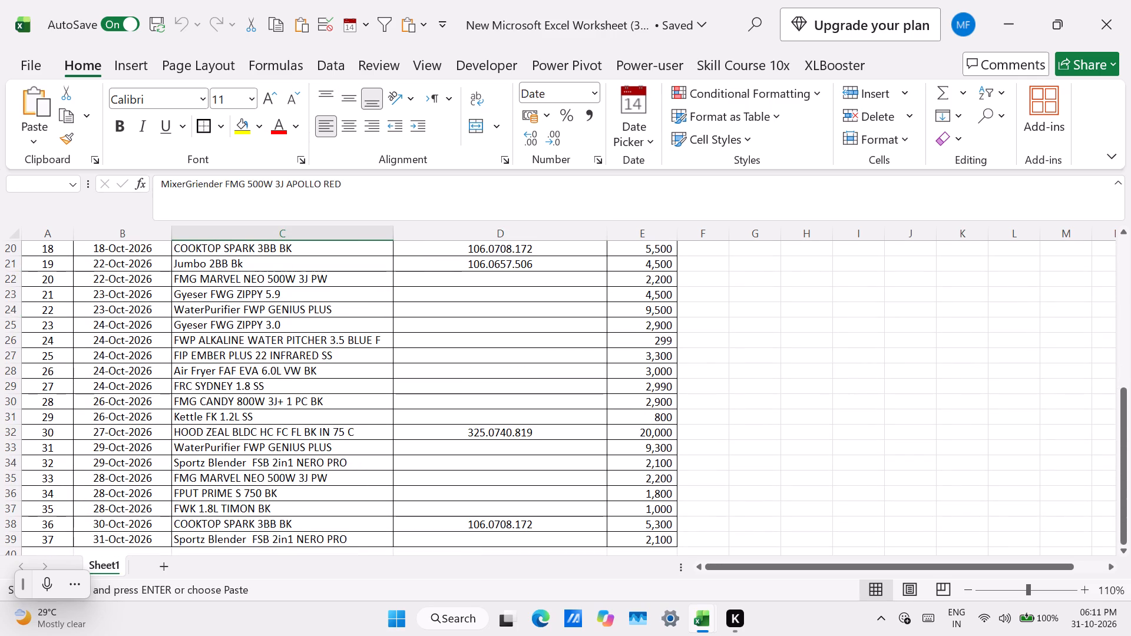
{"action": "left_click", "coordinate": [280, 402]}
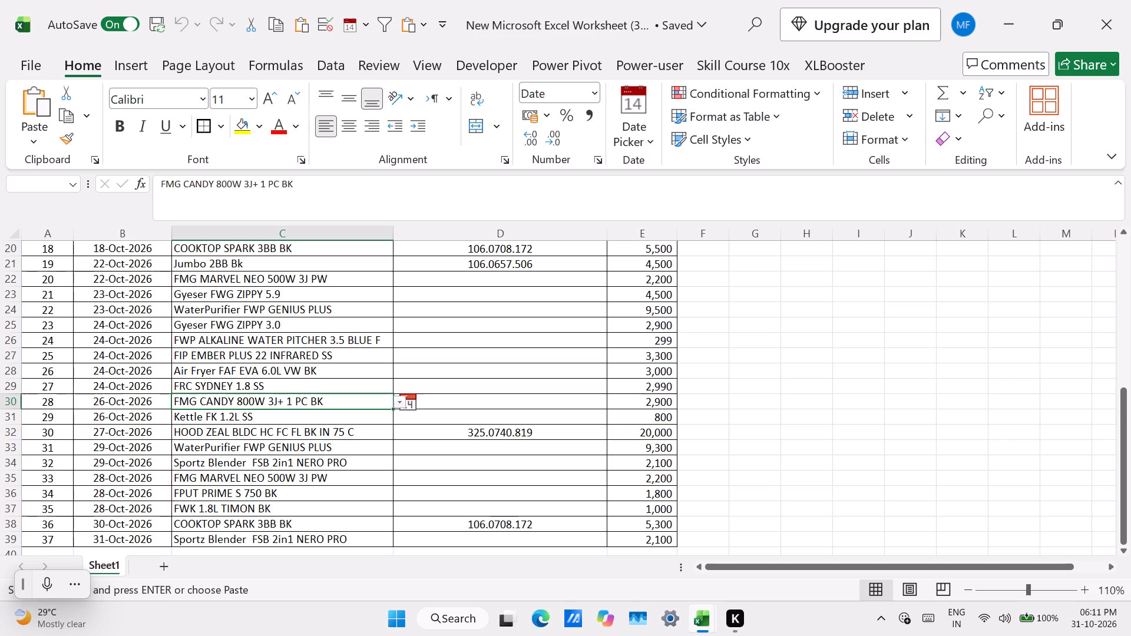
{"action": "key", "text": "ctrl+v"}
Replace APOLLO RED with BK in C30 so the model name reads MixerGriender FMG 500W 3J BK.
{"action": "double_click", "coordinate": [387, 402]}
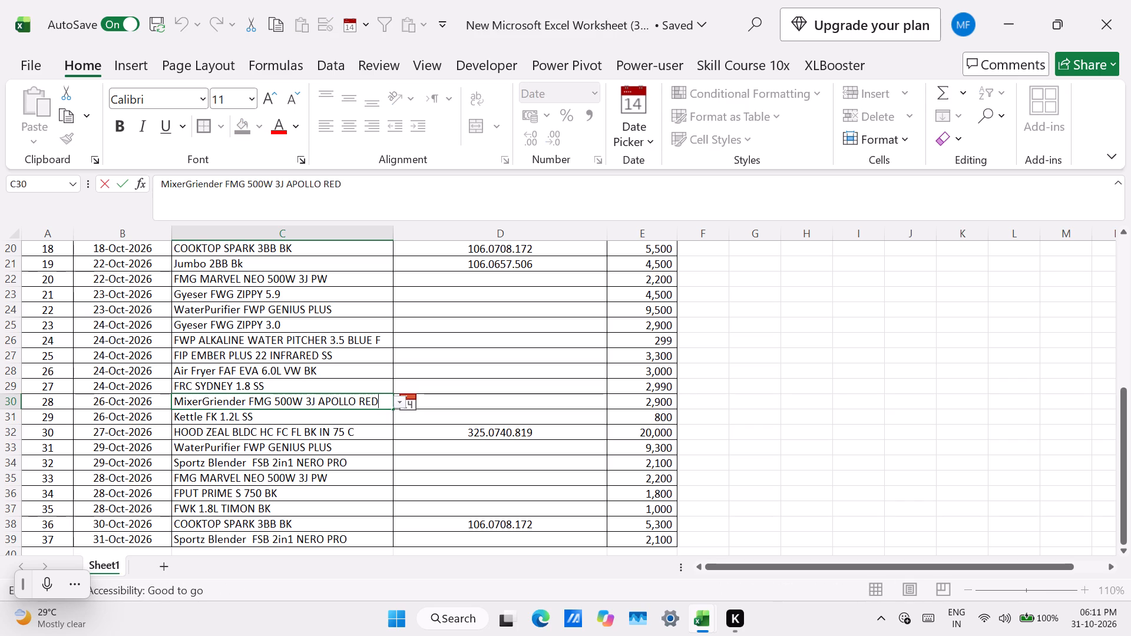
{"action": "key", "text": "BackSpace"}
{"action": "key", "text": "BackSpace"}
{"action": "key", "text": "BackSpace"}
{"action": "key", "text": "BackSpace"}
{"action": "key", "text": "BackSpace"}
{"action": "key", "text": "BackSpace"}
{"action": "key", "text": "BackSpace"}
{"action": "key", "text": "BackSpace"}
{"action": "key", "text": "BackSpace"}
{"action": "key", "text": "BackSpace"}
{"action": "type", "text": "BK"}
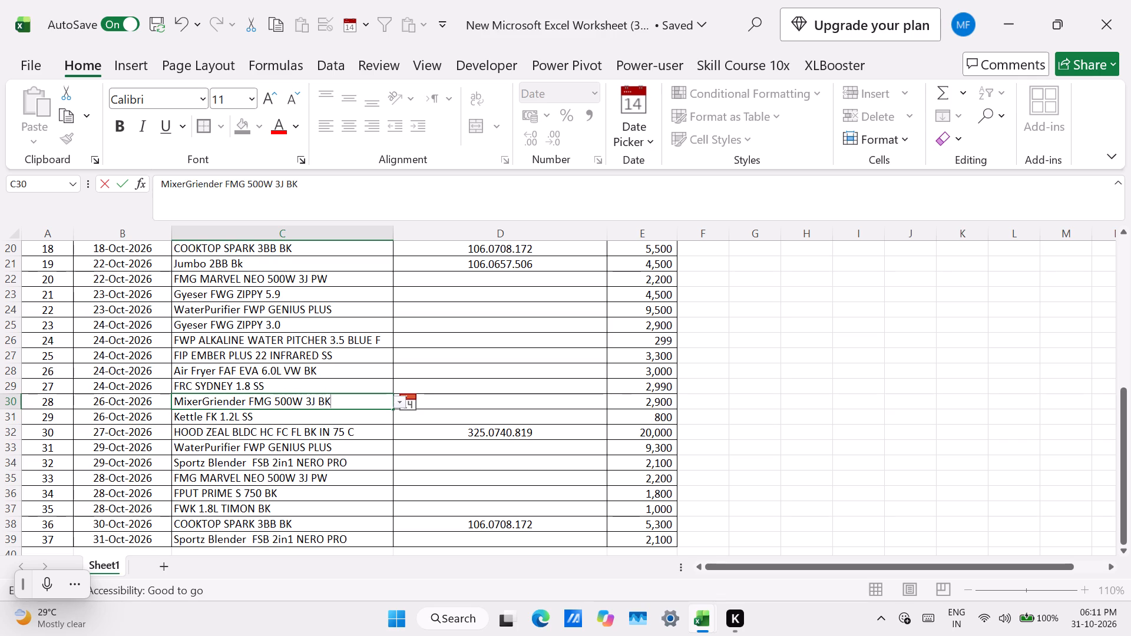
{"action": "key", "text": "Return"}
Enter 131.0756.361 as the FUNCODE for the 7-Oct-2026 Sportz Blender FSB 2in1 NERO PRO sale in cell D7.
{"action": "scroll", "coordinate": [390, 403], "scroll_direction": "up", "scroll_amount": 5}
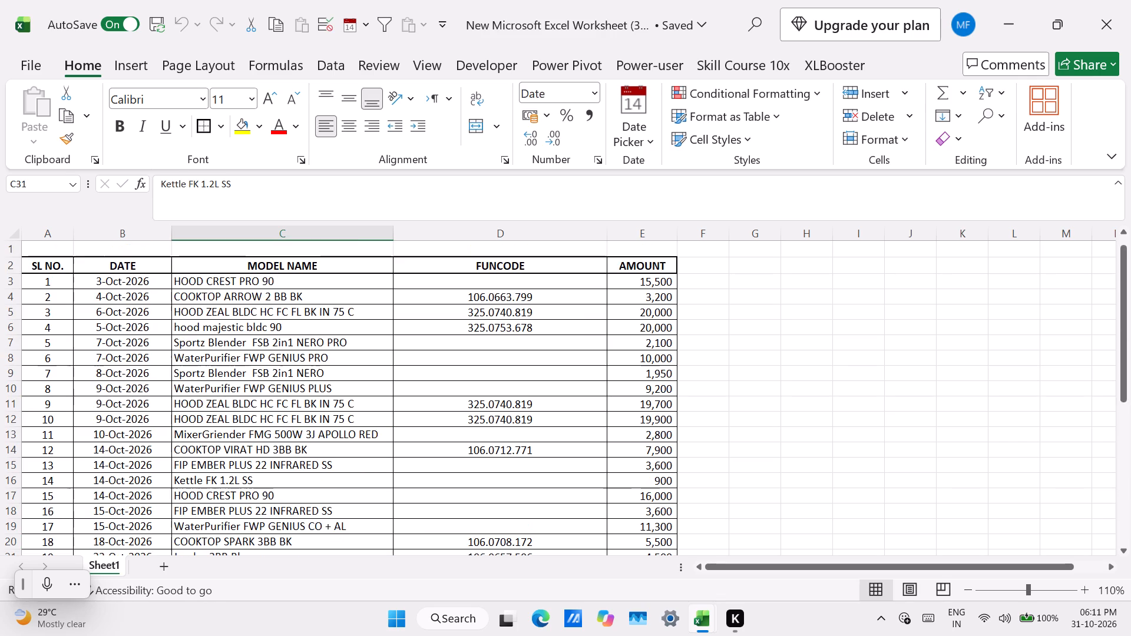
{"action": "left_click", "coordinate": [854, 369]}
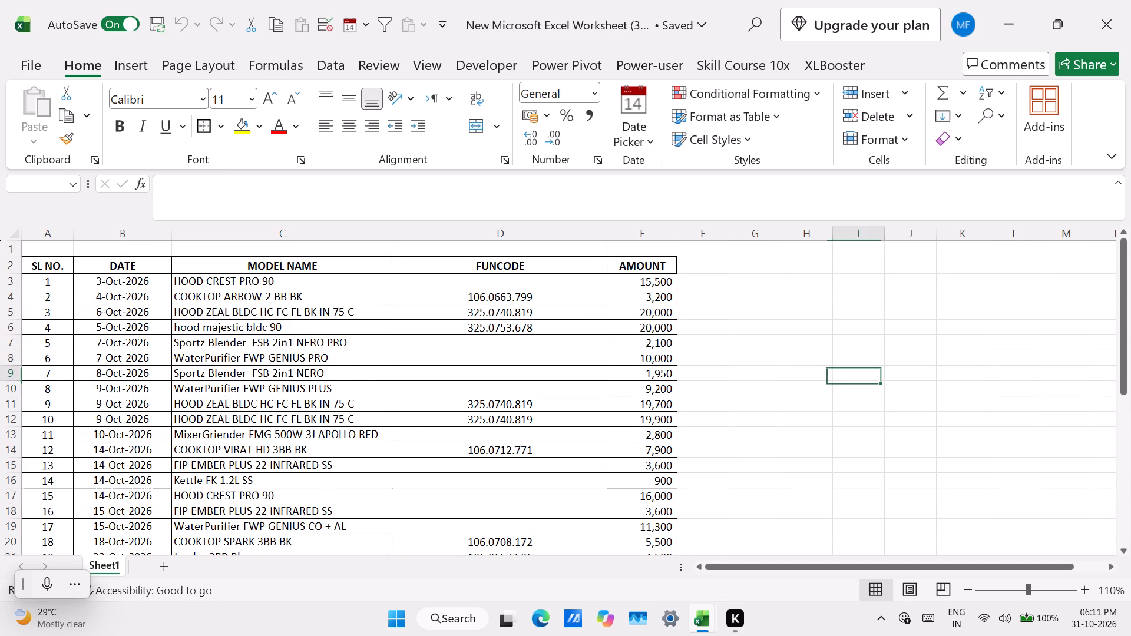
{"action": "double_click", "coordinate": [429, 343]}
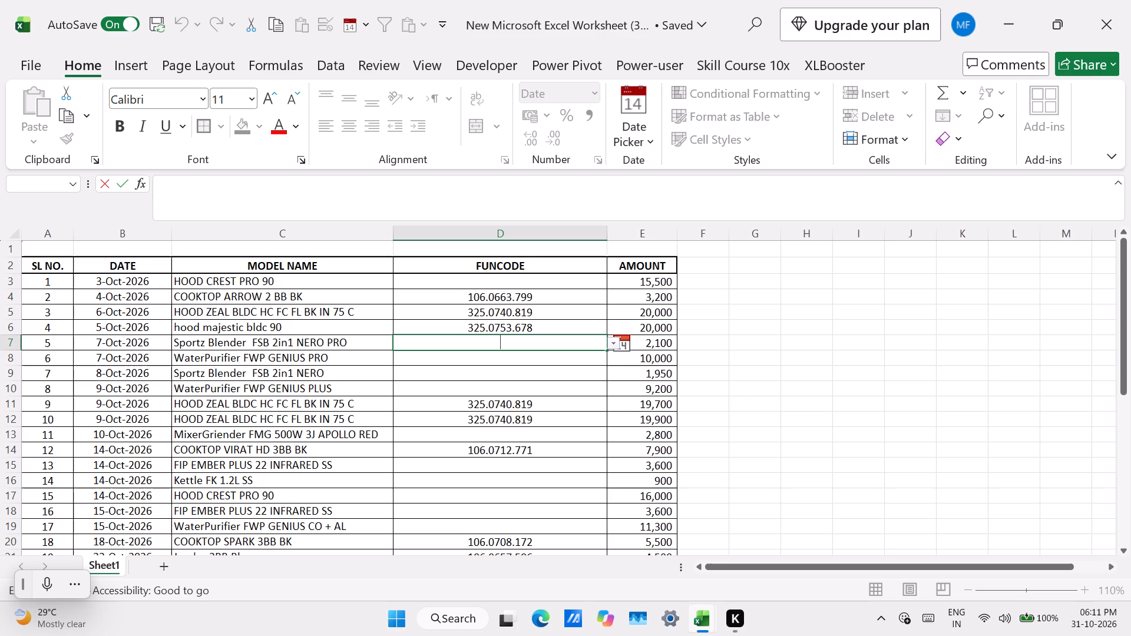
{"action": "type", "text": "131."}
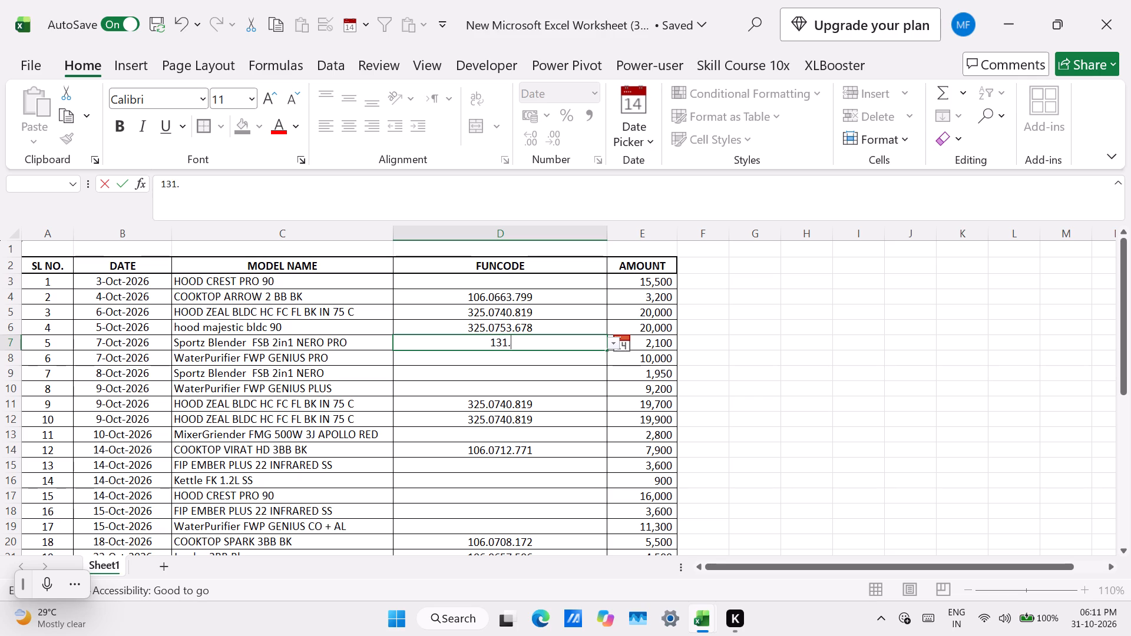
{"action": "type", "text": "0756."}
{"action": "type", "text": "361"}
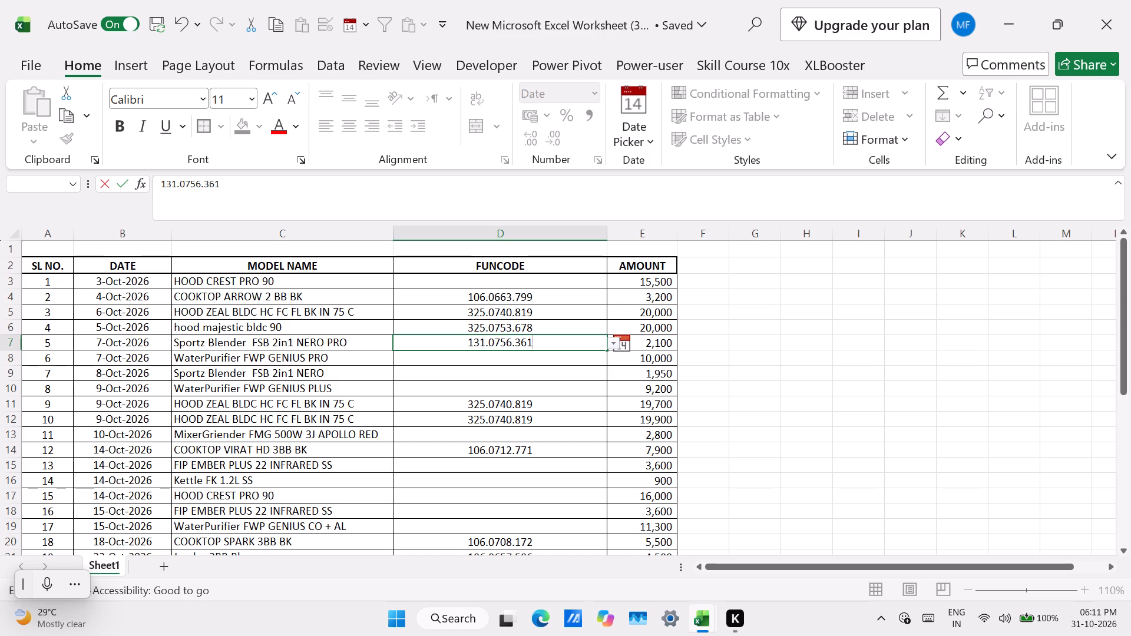
{"action": "key", "text": "Return"}
Enter 120.0732.845 as the FUNCODE for WaterPurifier FWP GENIUS PRO in cell D8.
{"action": "key", "text": "Return"}
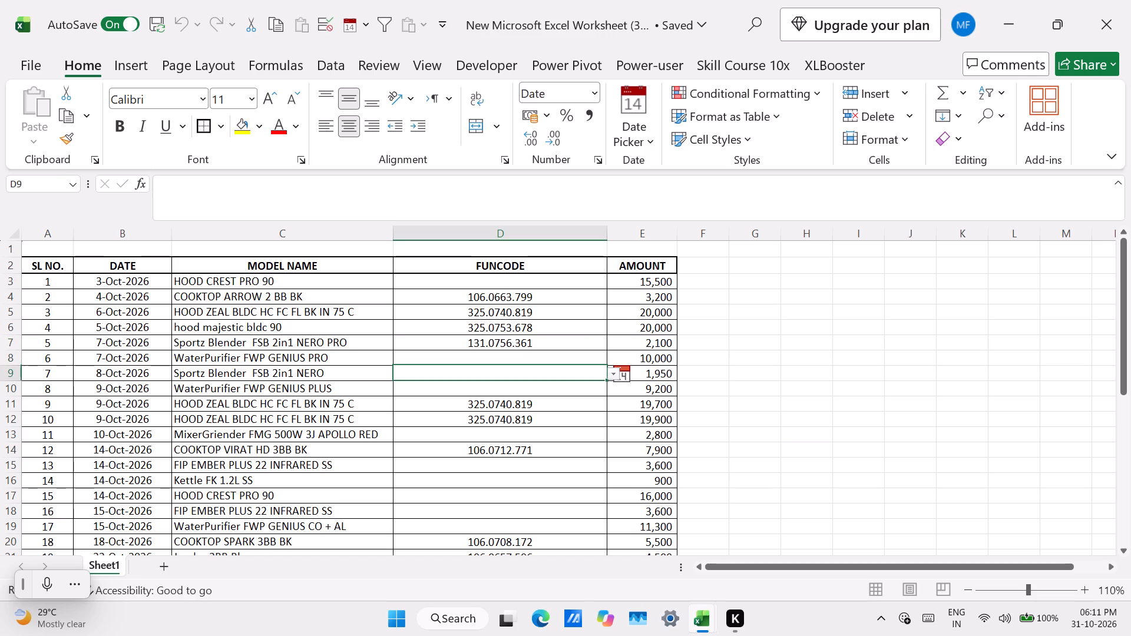
{"action": "key", "text": "Return"}
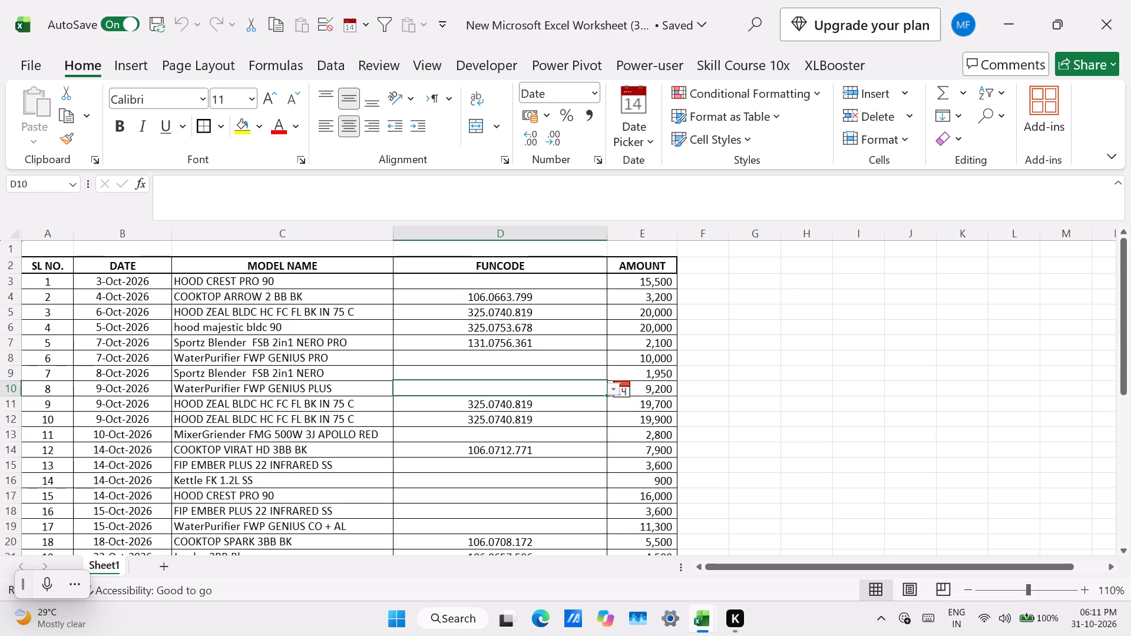
{"action": "key", "text": "Up"}
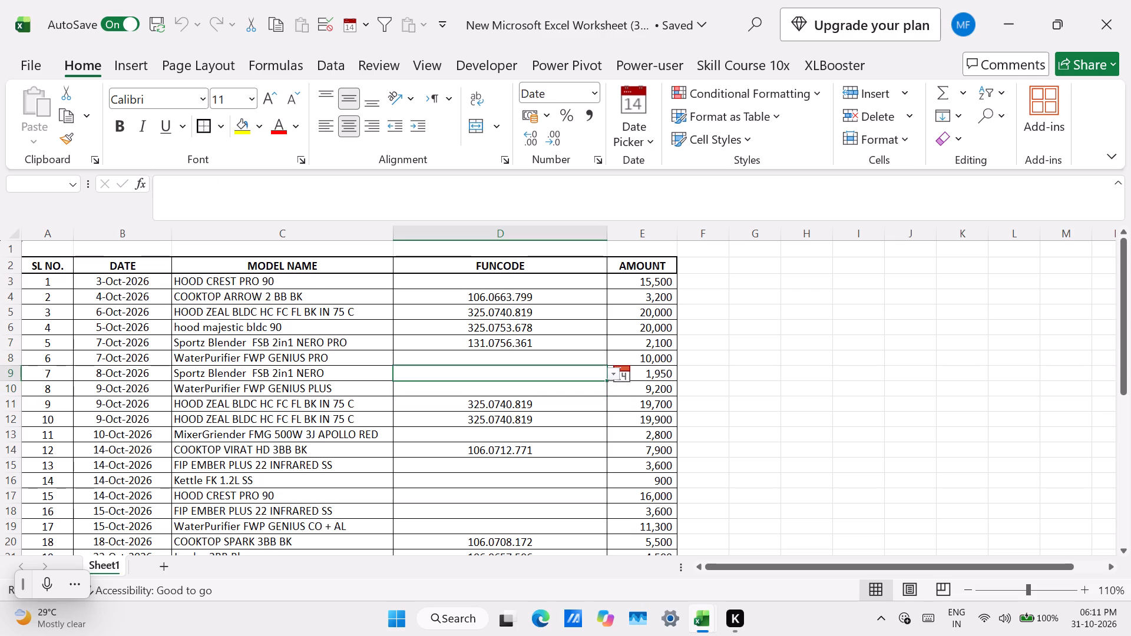
{"action": "key", "text": "Up"}
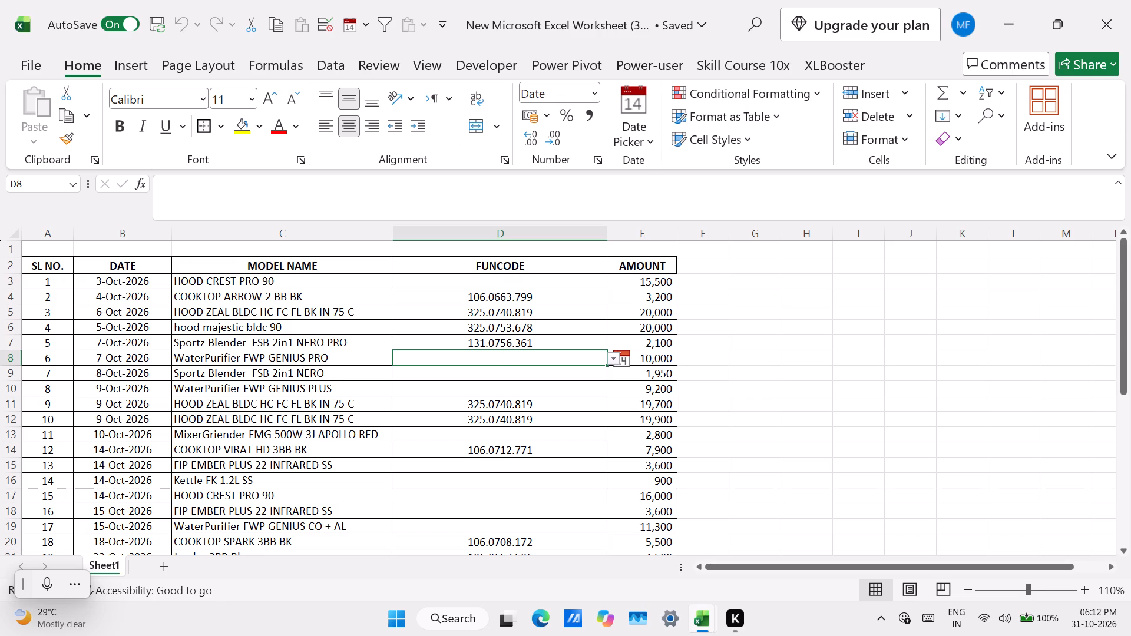
{"action": "type", "text": "120."}
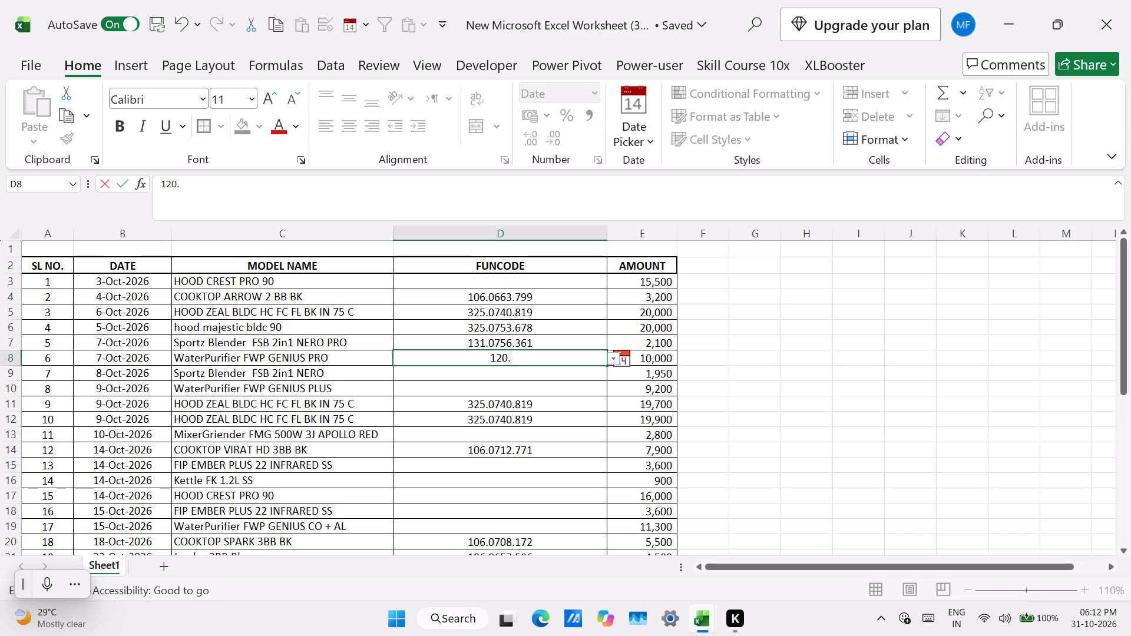
{"action": "type", "text": "0732."}
{"action": "type", "text": "845"}
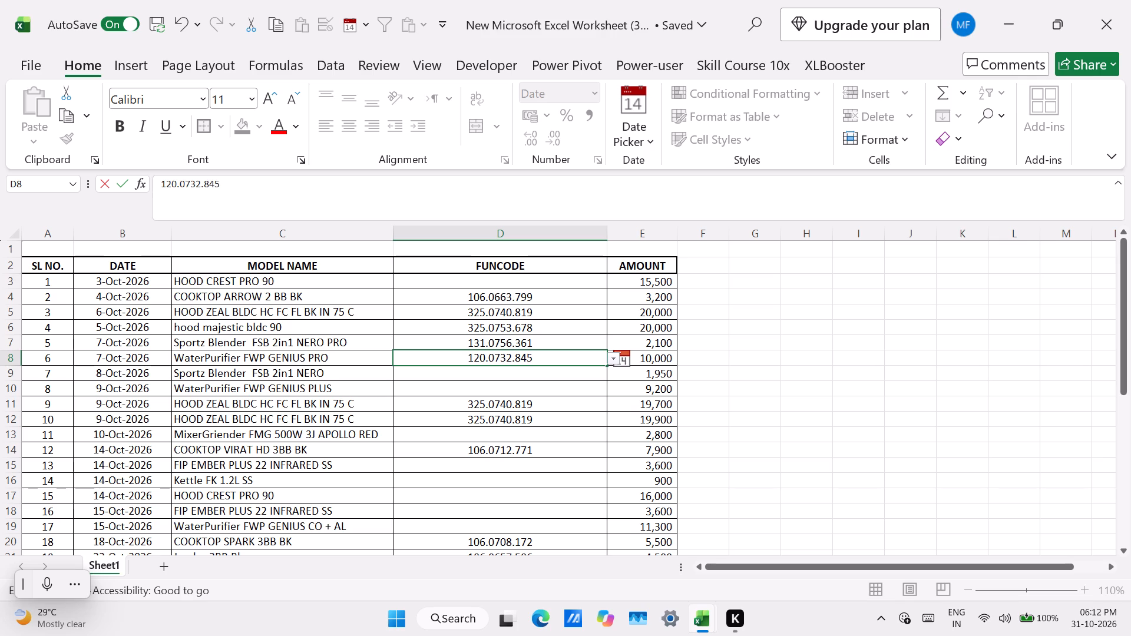
{"action": "key", "text": "Return"}
Enter 120.0721.475 as the FUNCODE for the 9-Oct-2026 WaterPurifier FWP GENIUS PLUS sale in cell D10.
{"action": "key", "text": "Return"}
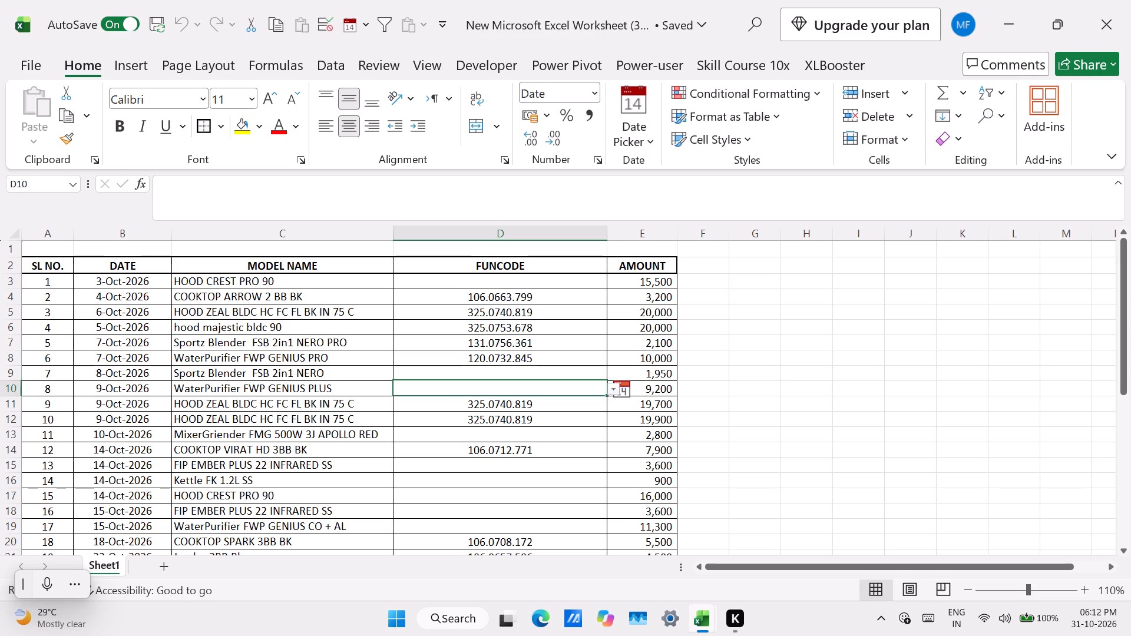
{"action": "type", "text": "120."}
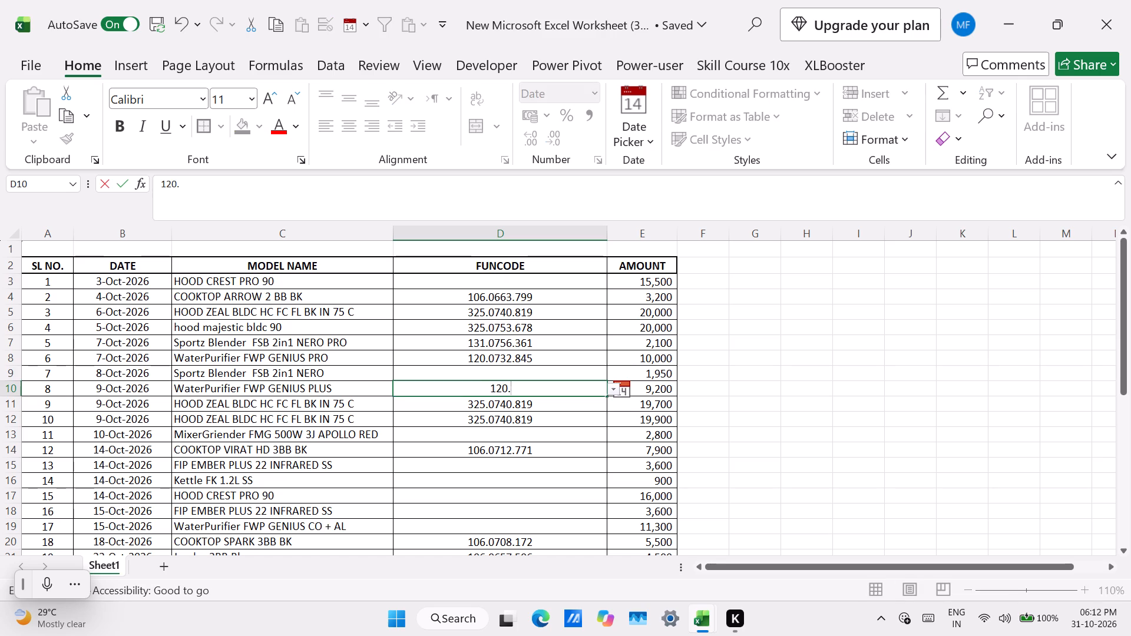
{"action": "type", "text": "0721."}
{"action": "type", "text": "475"}
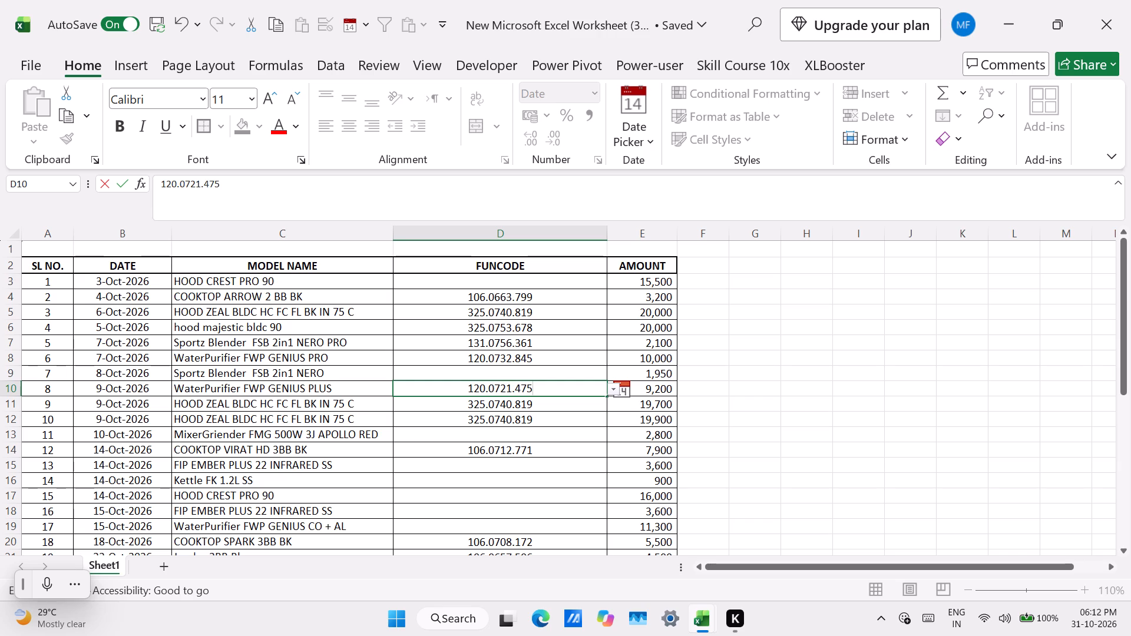
{"action": "key", "text": "Down"}
Enter 120.0732.844 as the FUNCODE for WaterPurifier FWP GENIUS CO + AL in cell D19.
{"action": "key", "text": "Down"}
{"action": "key", "text": "Down"}
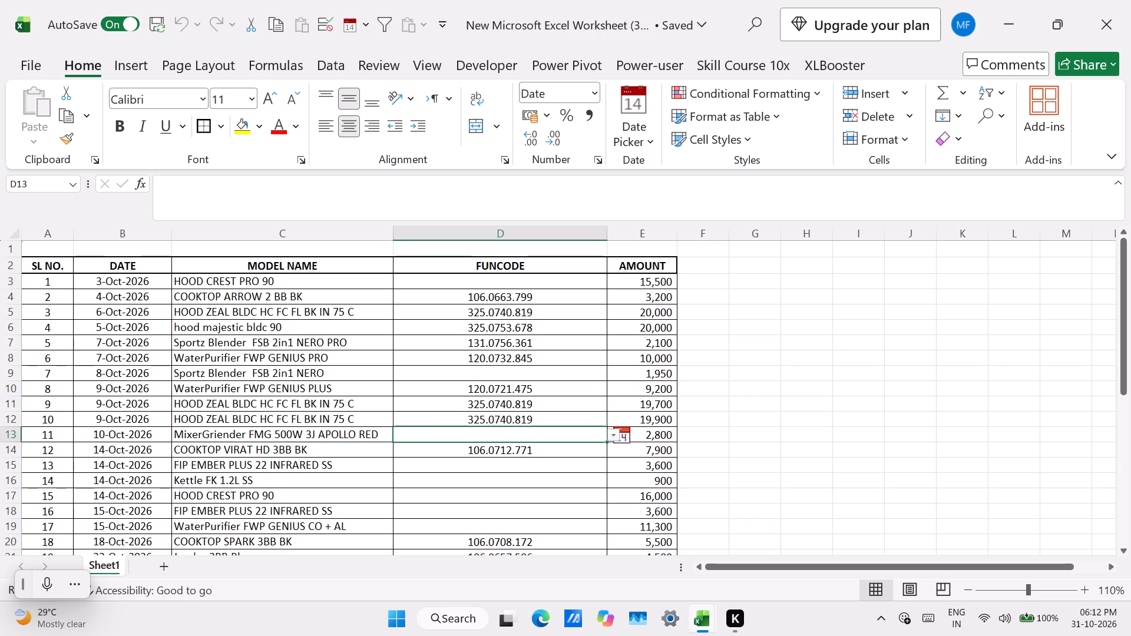
{"action": "key", "text": "Down"}
{"action": "key", "text": "Down"}
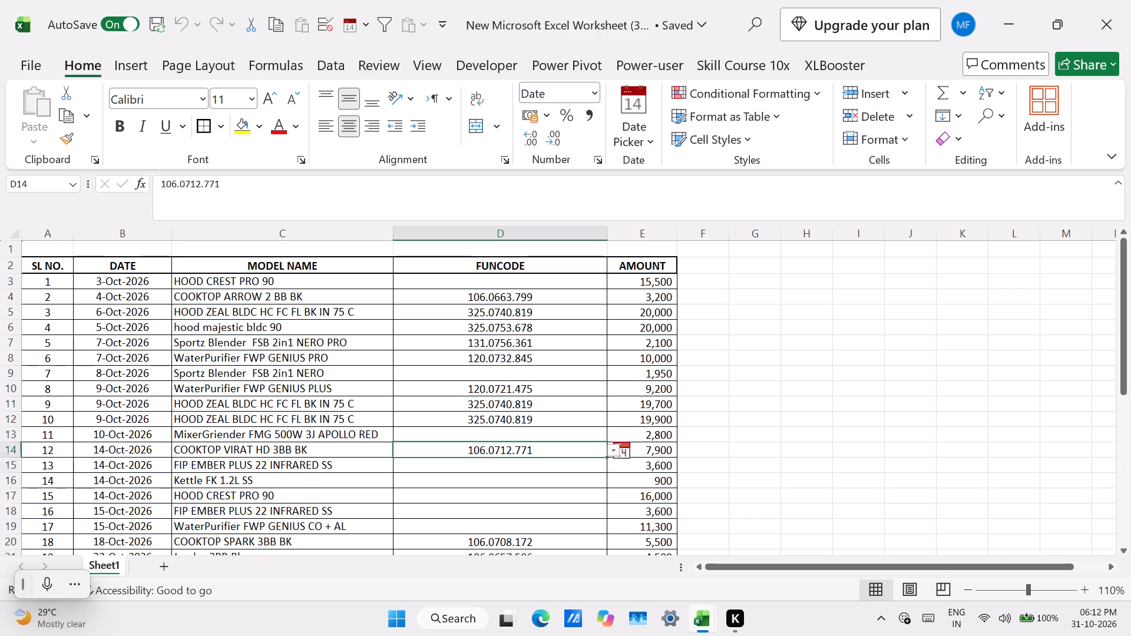
{"action": "key", "text": "Down"}
{"action": "key", "text": "Down"}
{"action": "key", "text": "Down"}
{"action": "key", "text": "Down"}
{"action": "scroll", "coordinate": [429, 343], "scroll_direction": "down", "scroll_amount": 1}
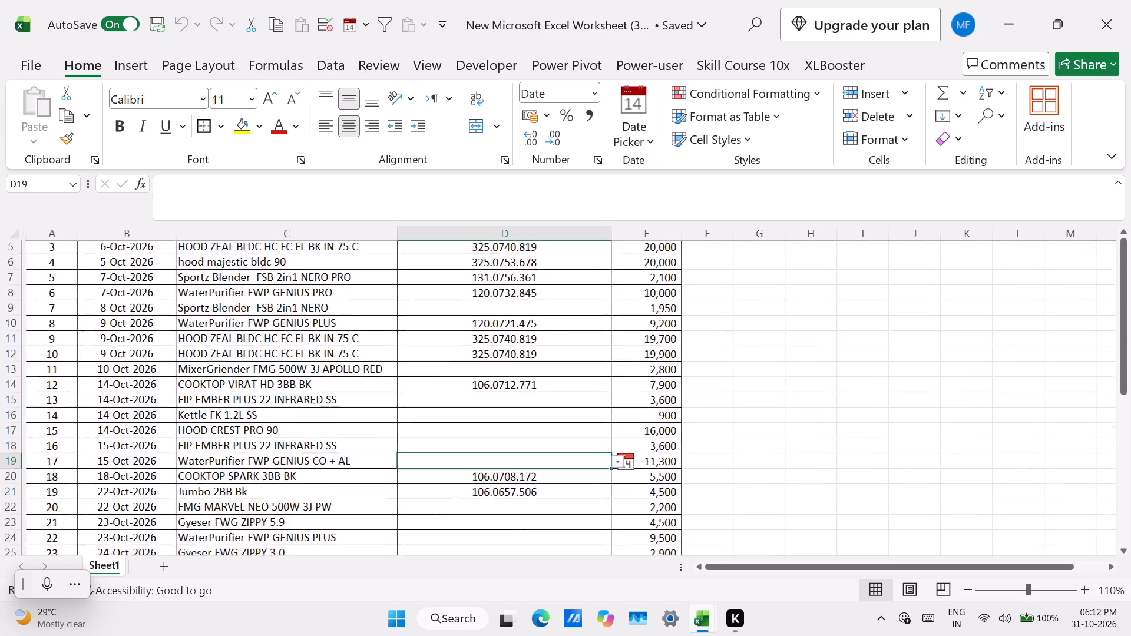
{"action": "scroll", "coordinate": [429, 343], "scroll_direction": "down", "scroll_amount": 2}
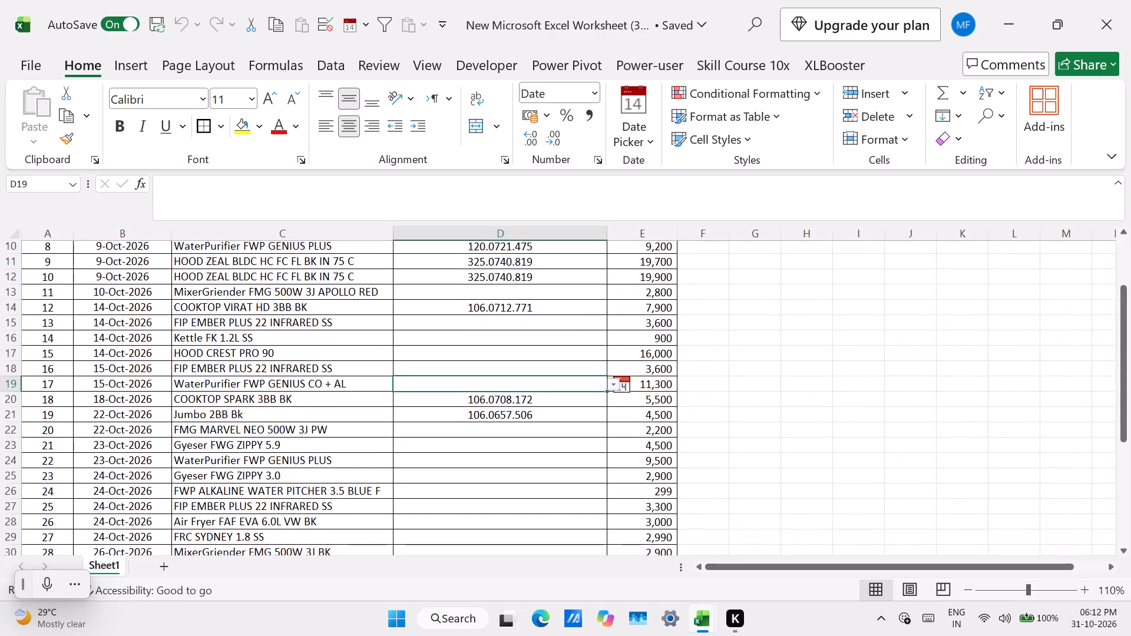
{"action": "scroll", "coordinate": [429, 343], "scroll_direction": "down", "scroll_amount": 1}
{"action": "type", "text": "120."}
{"action": "type", "text": "0732."}
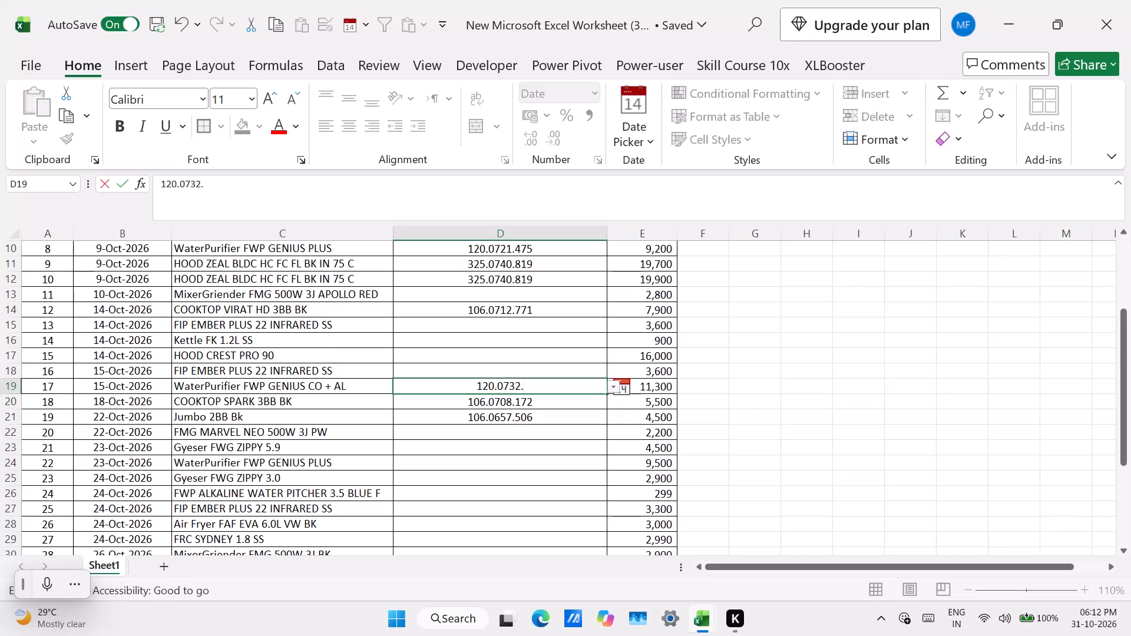
{"action": "key", "text": "8"}
{"action": "type", "text": "44"}
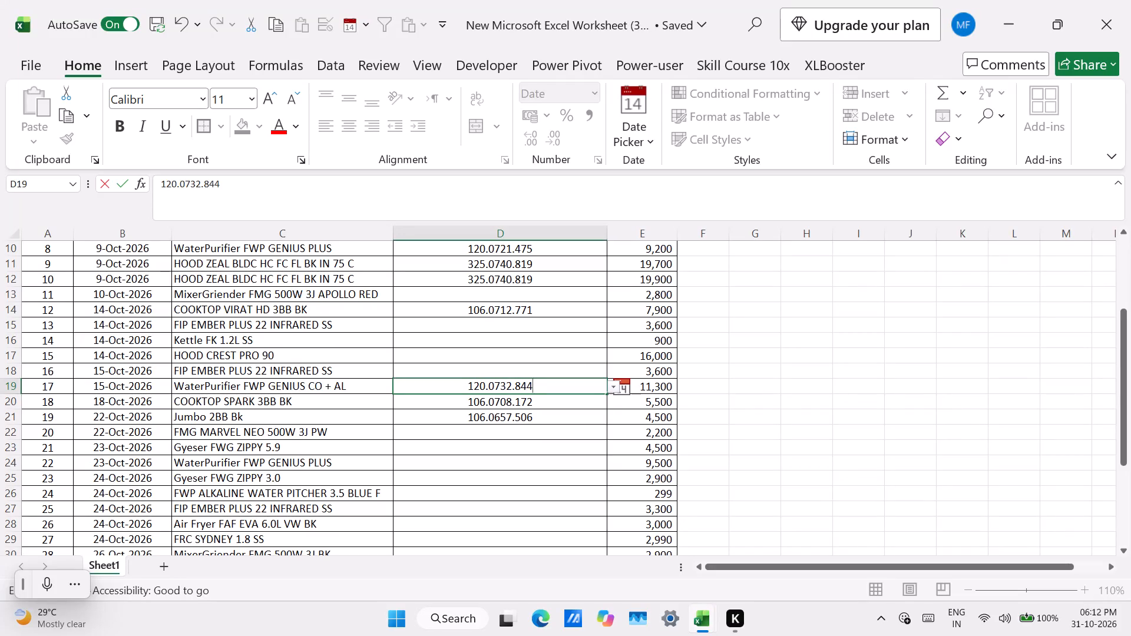
{"action": "key", "text": "Return"}
Enter 120.0721.475 as the FUNCODE for the 23-Oct-2026 WaterPurifier FWP GENIUS PLUS sale in cell D24.
{"action": "key", "text": "Return"}
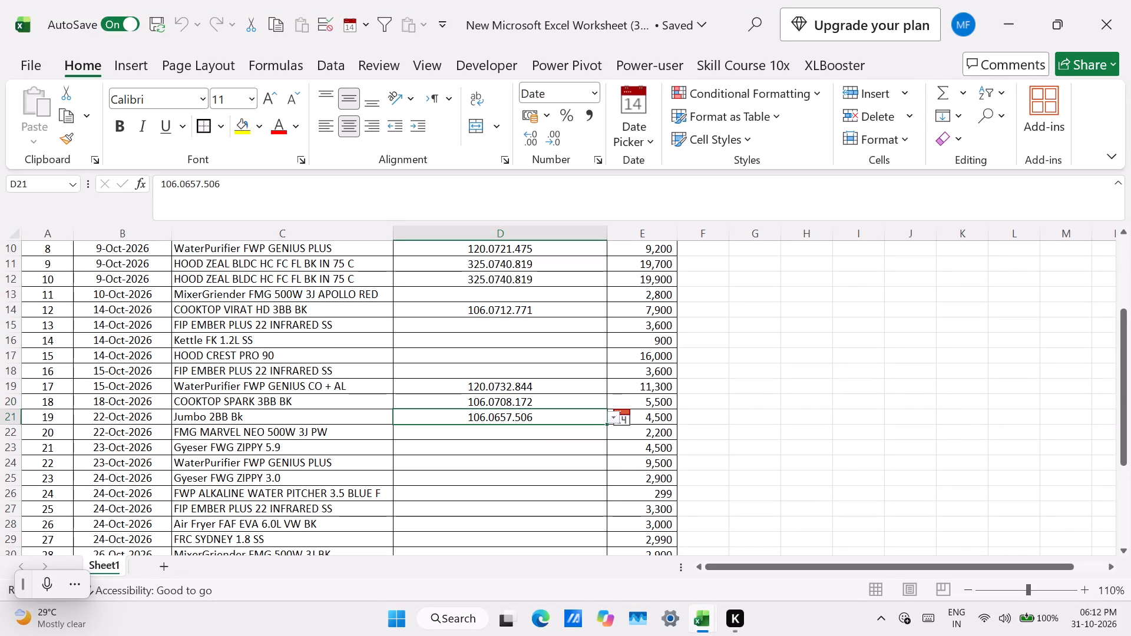
{"action": "key", "text": "Return"}
{"action": "key", "text": "Return"}
{"action": "key", "text": "Return"}
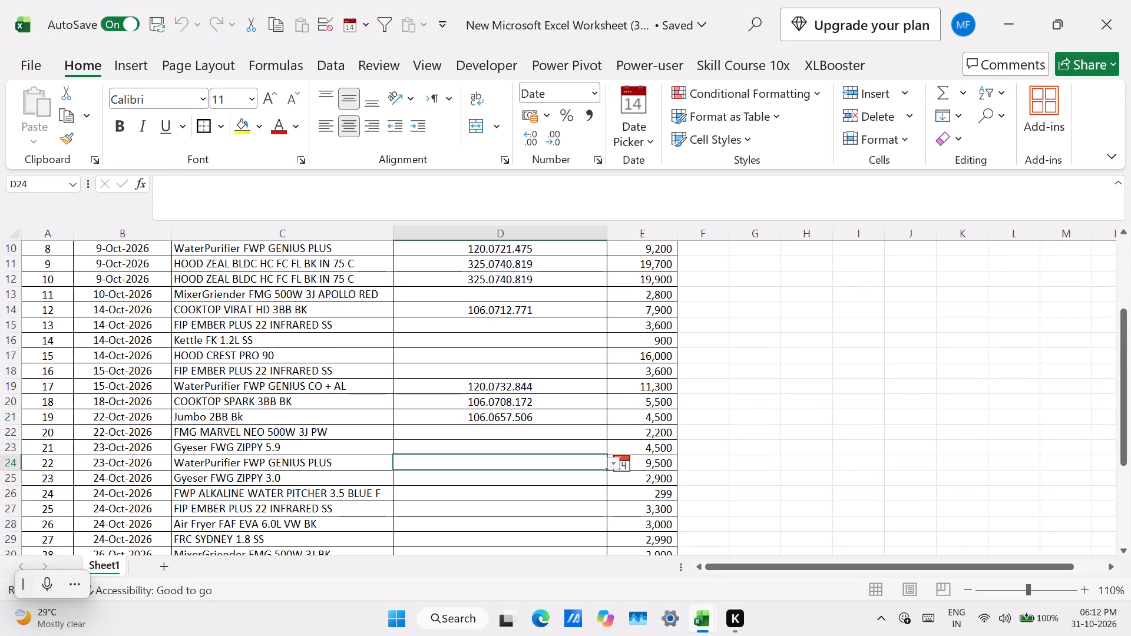
{"action": "scroll", "coordinate": [429, 343], "scroll_direction": "down", "scroll_amount": 1}
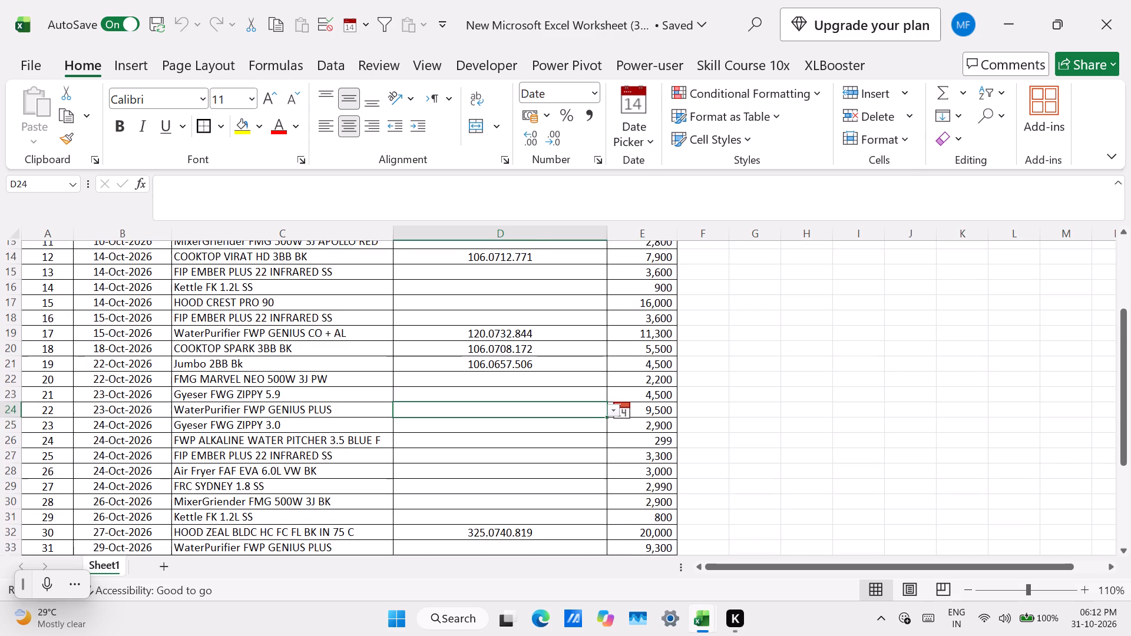
{"action": "scroll", "coordinate": [429, 343], "scroll_direction": "down", "scroll_amount": 1}
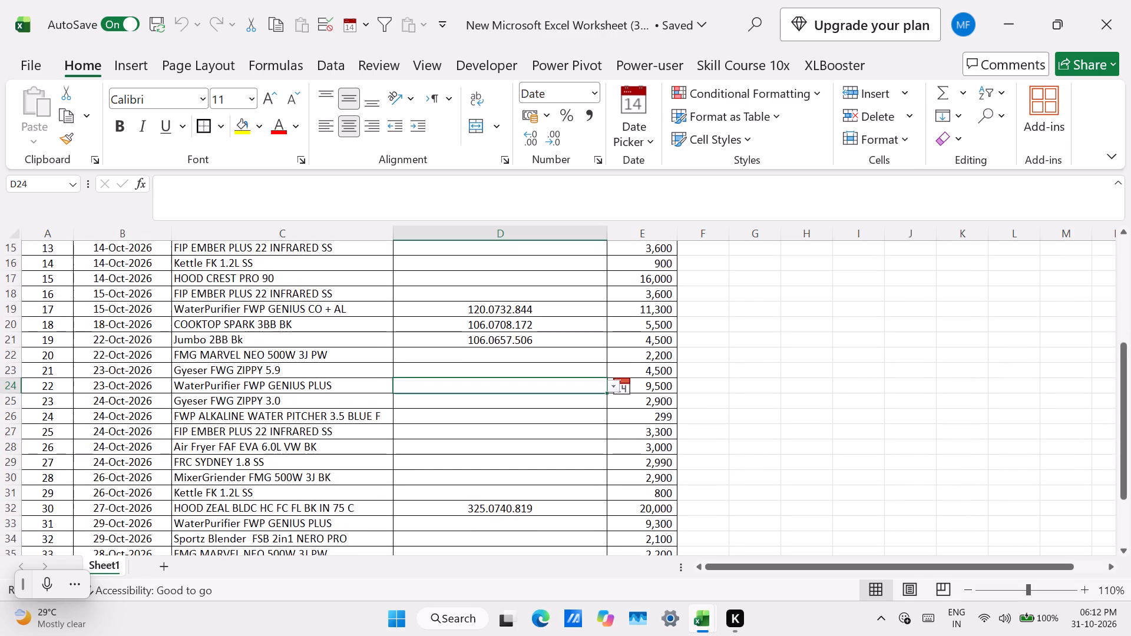
{"action": "type", "text": "120."}
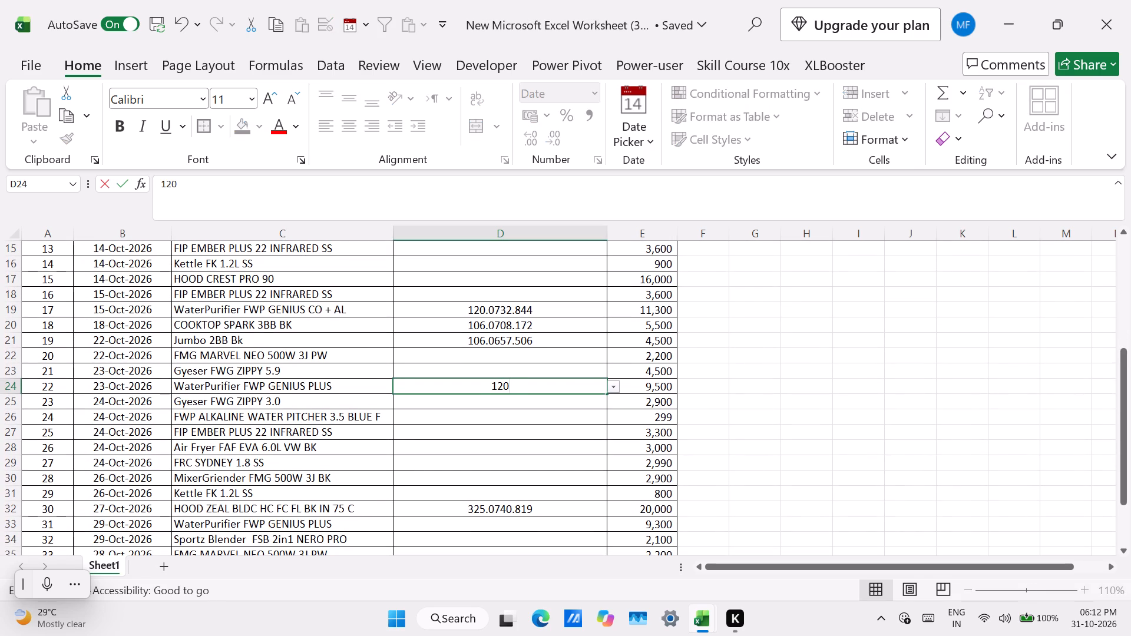
{"action": "type", "text": "0721."}
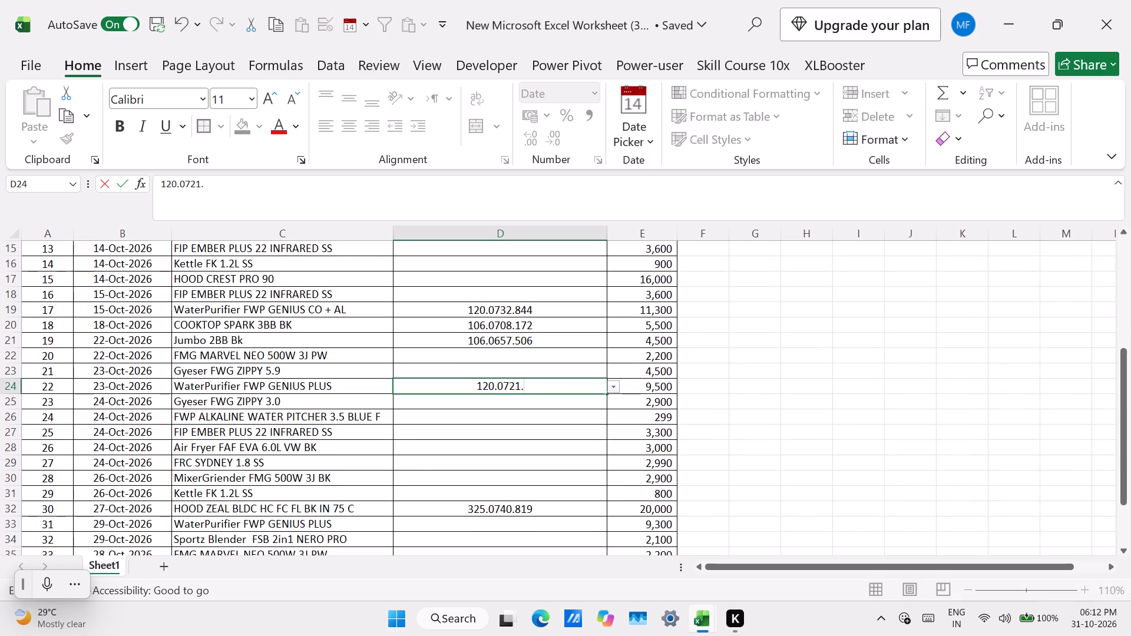
{"action": "type", "text": "475"}
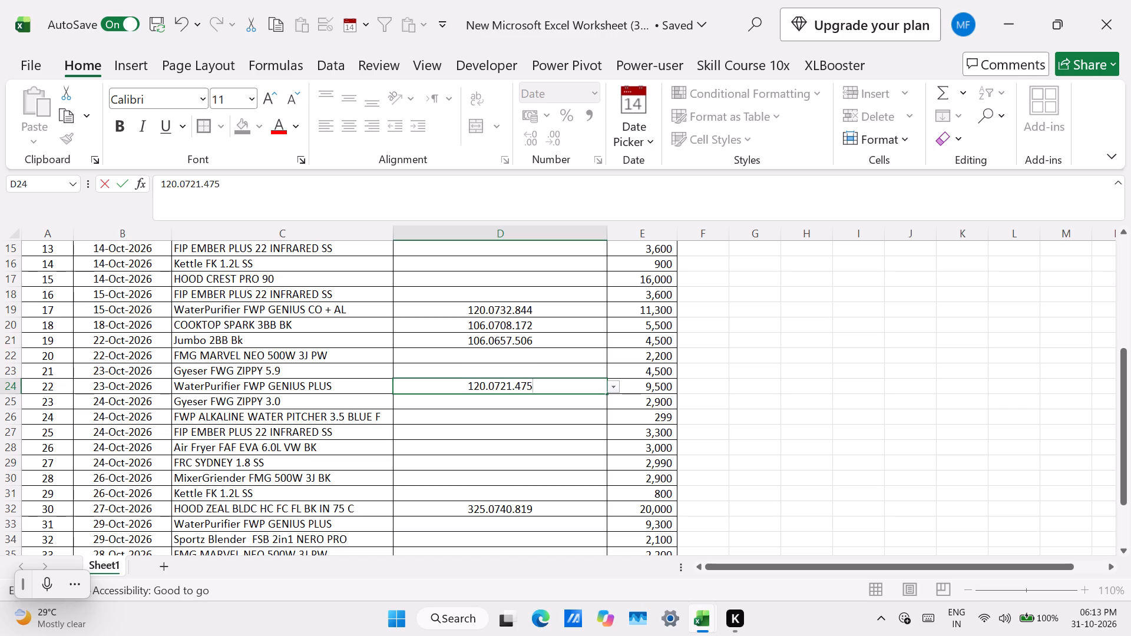
{"action": "key", "text": "Down"}
Copy the FUNCODE 120.0721.475 from D24 to the 29-Oct-2026 WaterPurifier FWP GENIUS PLUS row in D33.
{"action": "key", "text": "Up"}
{"action": "key", "text": "ctrl+c"}
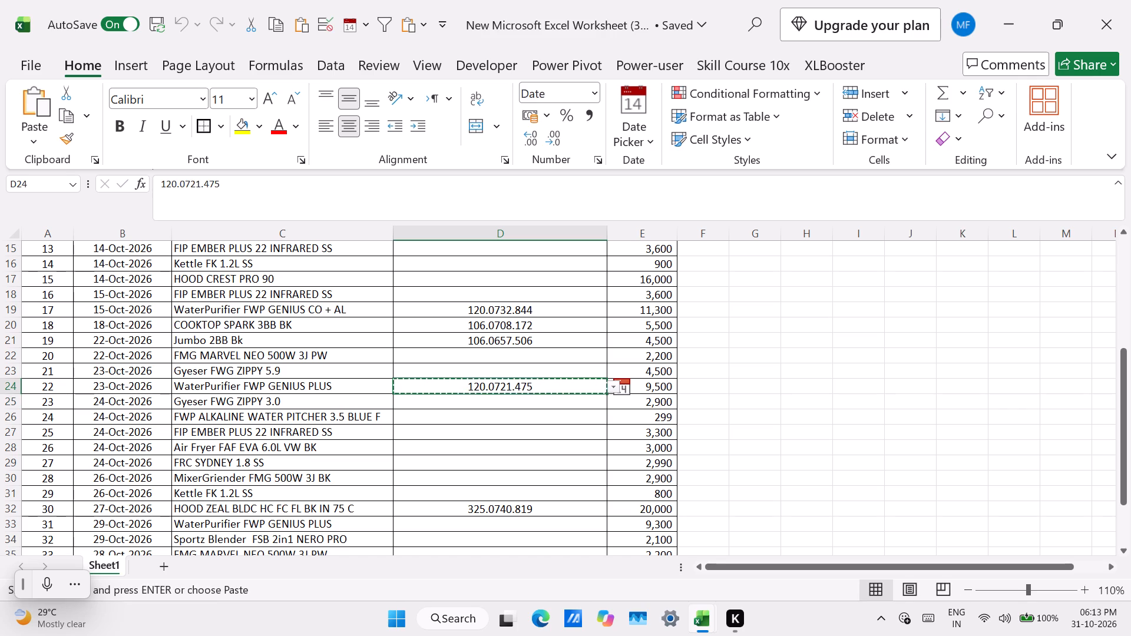
{"action": "key", "text": "Down"}
{"action": "key", "text": "Down"}
{"action": "key", "text": "Down"}
{"action": "key", "text": "Down"}
{"action": "key", "text": "Down"}
{"action": "key", "text": "Down"}
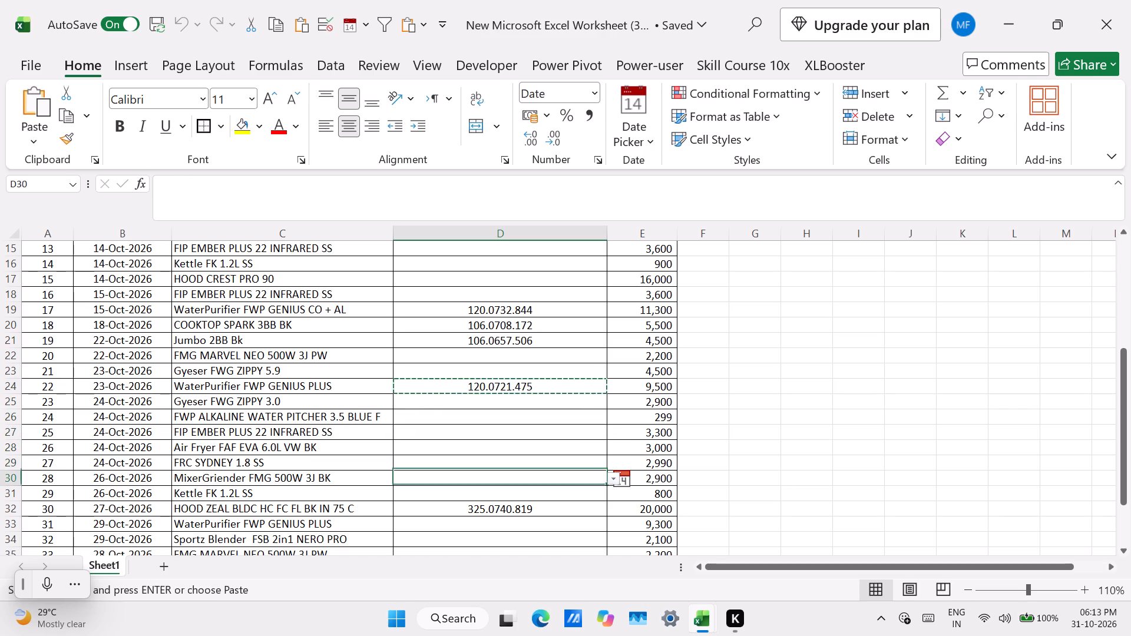
{"action": "key", "text": "Down"}
{"action": "key", "text": "Down"}
{"action": "key", "text": "Down"}
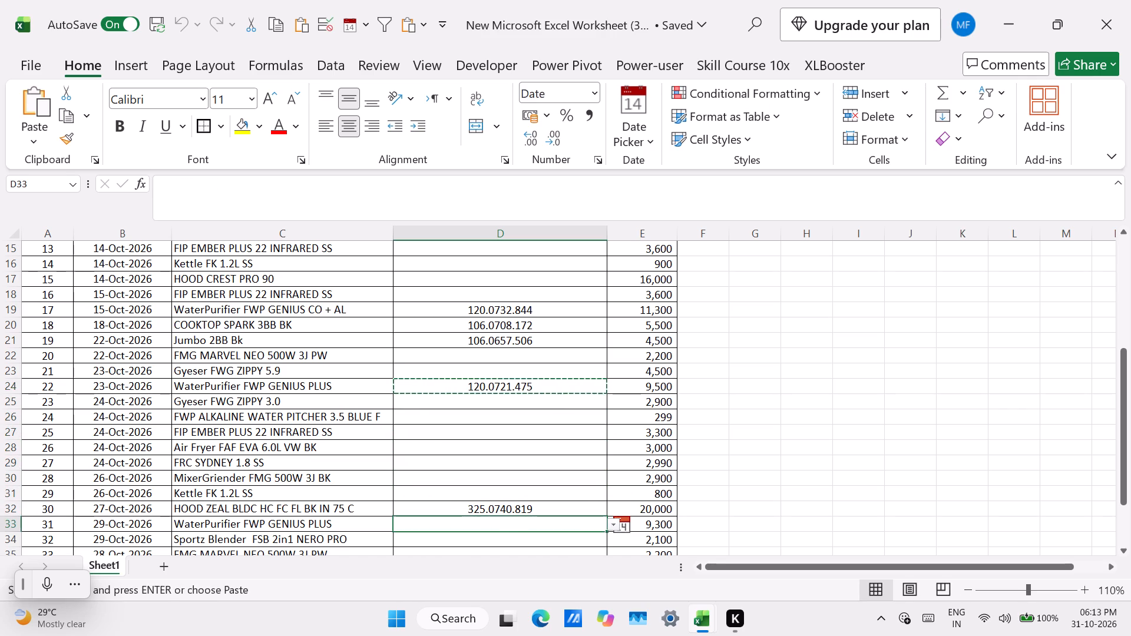
{"action": "key", "text": "ctrl+v"}
Check the remaining FUNCODE rows from D34 down to the last sale in row 39.
{"action": "key", "text": "Down"}
{"action": "key", "text": "Down"}
{"action": "key", "text": "Down"}
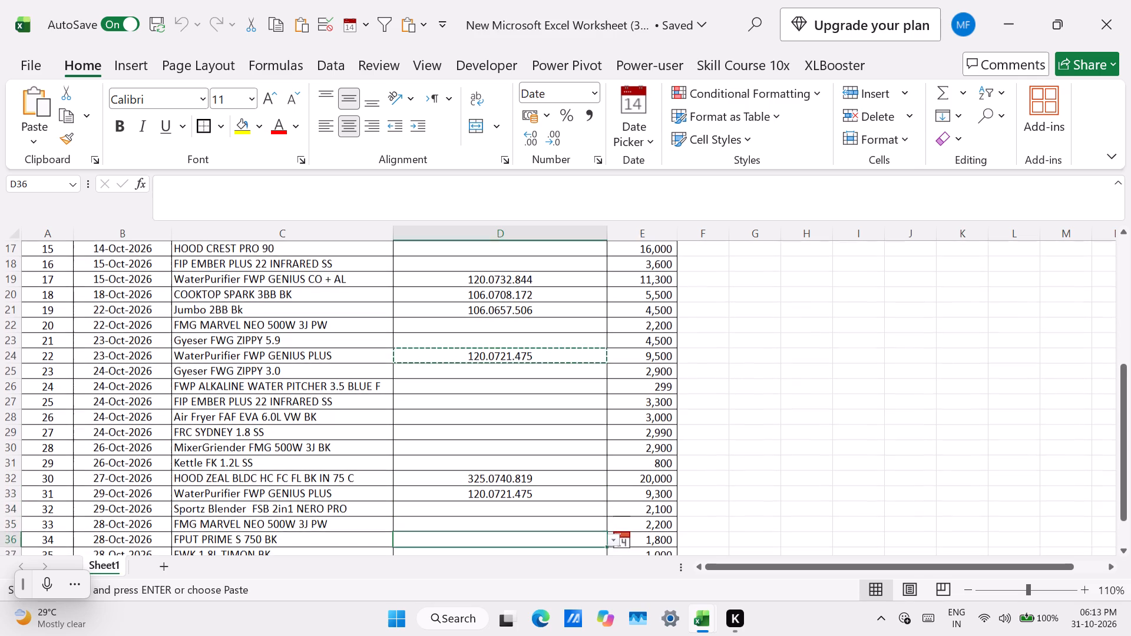
{"action": "key", "text": "Down"}
{"action": "key", "text": "Down"}
{"action": "key", "text": "Down"}
{"action": "key", "text": "Down"}
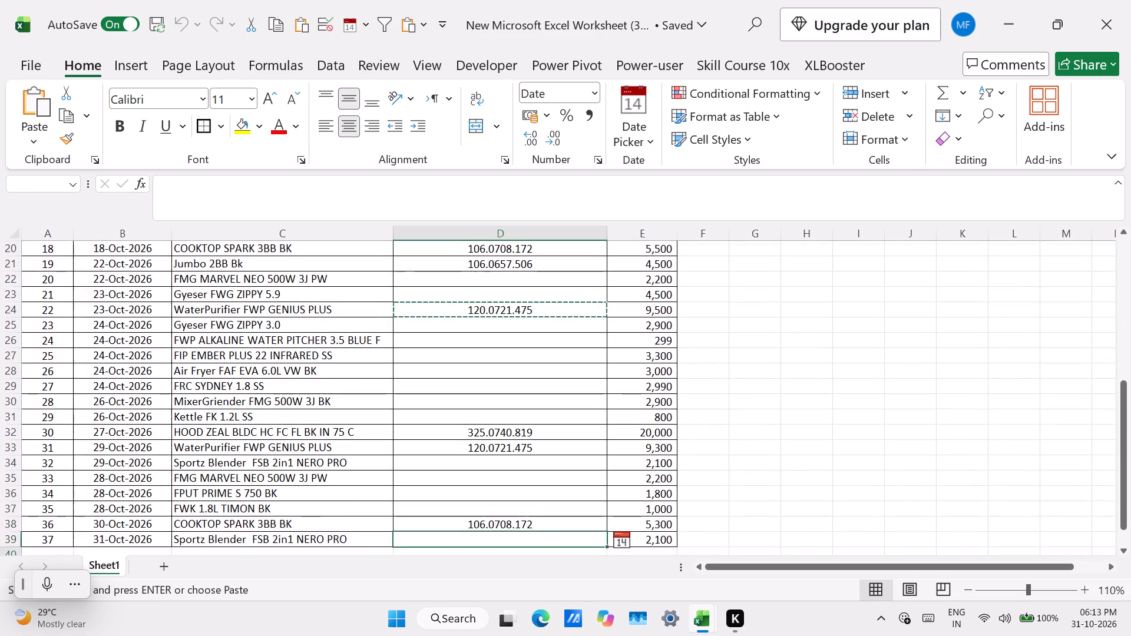
Select the blank FUNCODE cell D9 of the 8-Oct-2026 Sportz Blender FSB 2in1 NERO sale.
{"action": "key", "text": "Up"}
{"action": "key", "text": "Up"}
{"action": "key", "text": "Up"}
{"action": "key", "text": "Up"}
{"action": "key", "text": "Up"}
{"action": "key", "text": "Up"}
{"action": "key", "text": "Up"}
{"action": "key", "text": "Up"}
{"action": "key", "text": "Up"}
{"action": "key", "text": "Up"}
{"action": "key", "text": "Up"}
{"action": "key", "text": "Up"}
{"action": "key", "text": "Up"}
{"action": "key", "text": "Up"}
{"action": "key", "text": "Up"}
{"action": "key", "text": "Up"}
{"action": "key", "text": "Up"}
{"action": "key", "text": "Up"}
{"action": "key", "text": "Up"}
{"action": "key", "text": "Up"}
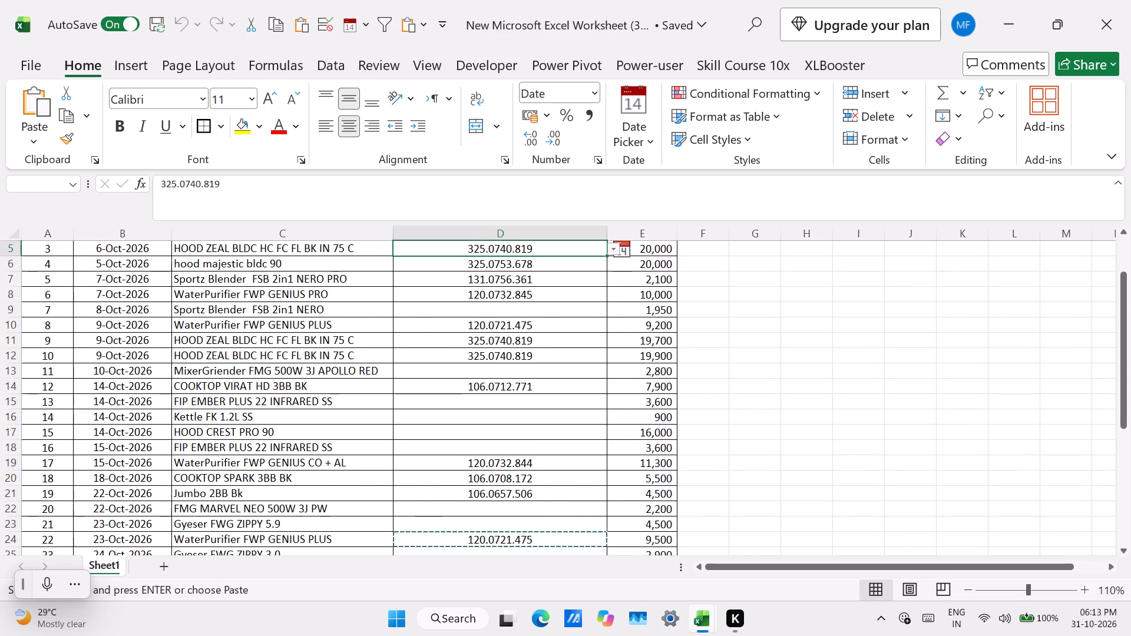
{"action": "key", "text": "Down"}
{"action": "key", "text": "Down"}
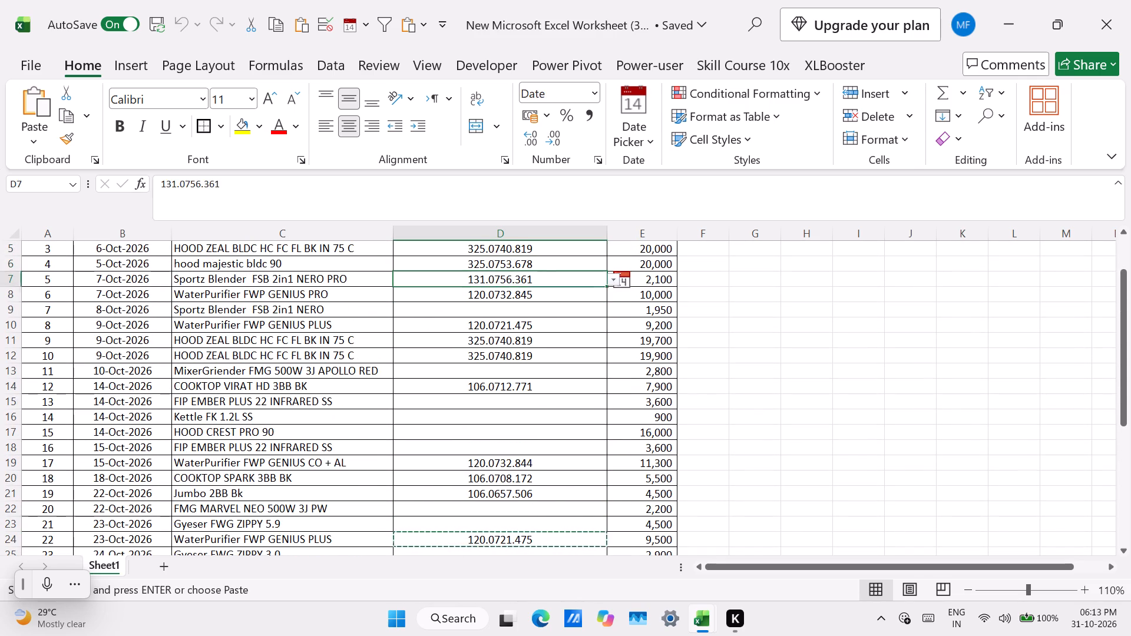
{"action": "key", "text": "Down"}
{"action": "key", "text": "Down"}
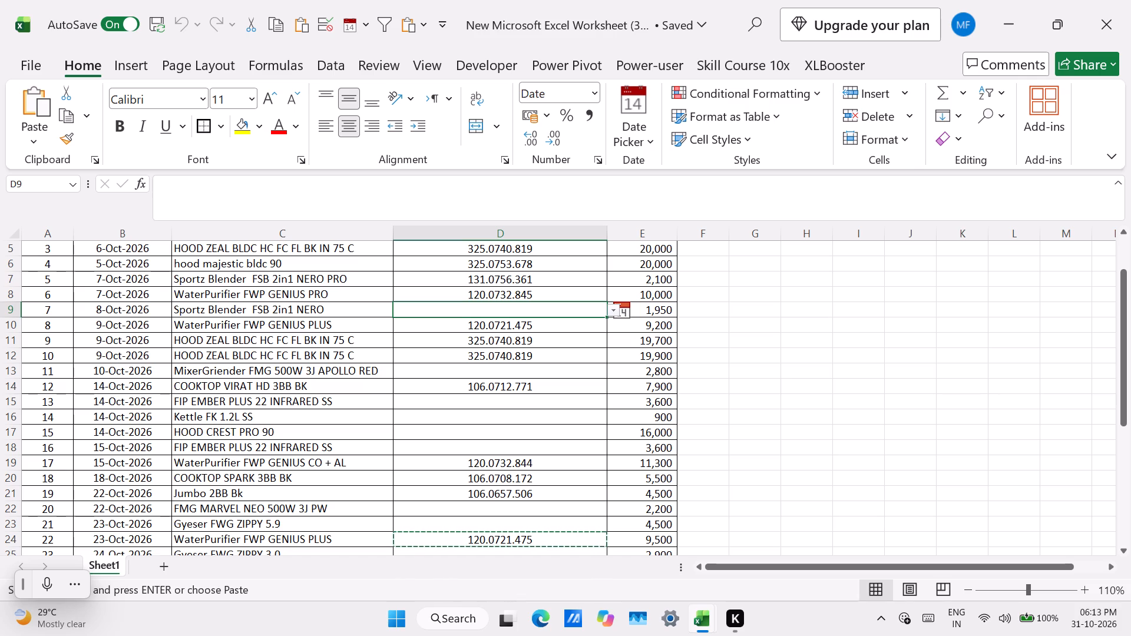
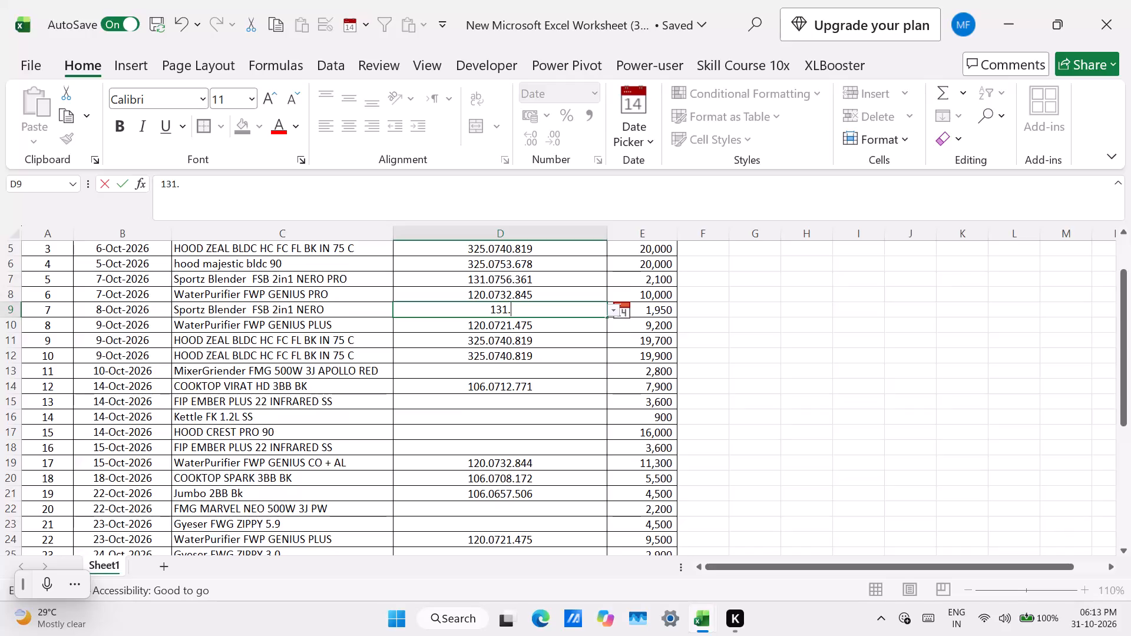
Complete the FUNCODE in D9 for the 8-Oct-2026 Sportz Blender FSB 2in1 NERO sale as 131.0696.212.
{"action": "type", "text": "0696."}
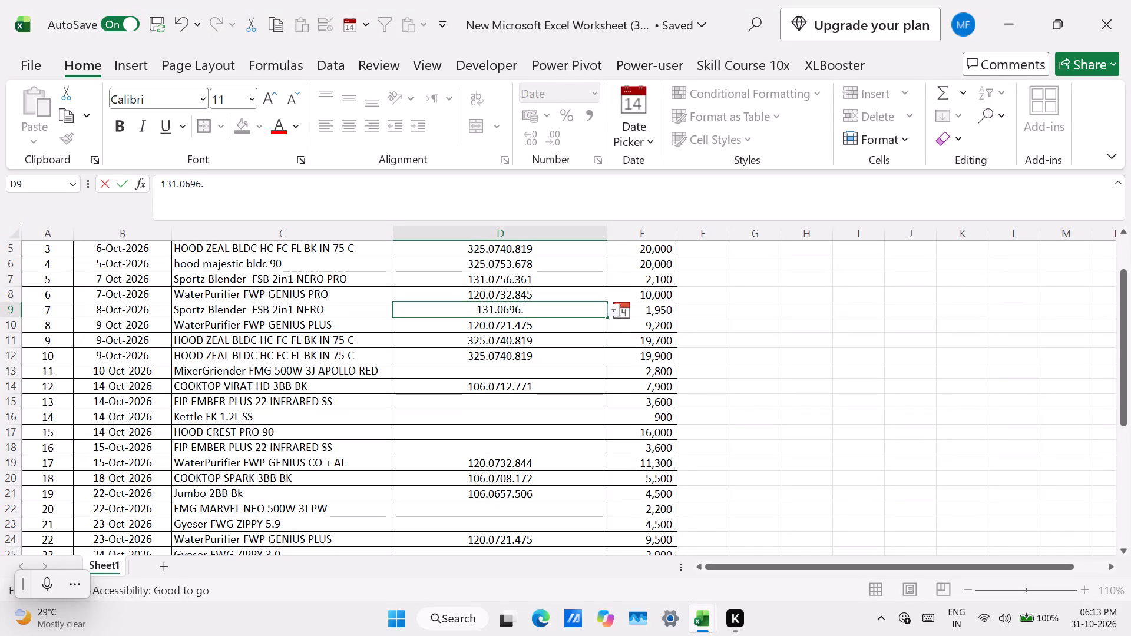
{"action": "type", "text": "212"}
{"action": "key", "text": "Return"}
Enter 131.0723.059 as the FUNCODE for the 10-Oct-2026 MixerGriender FMG 500W 3J APOLLO RED sale in cell D13.
{"action": "key", "text": "Return"}
{"action": "key", "text": "Return"}
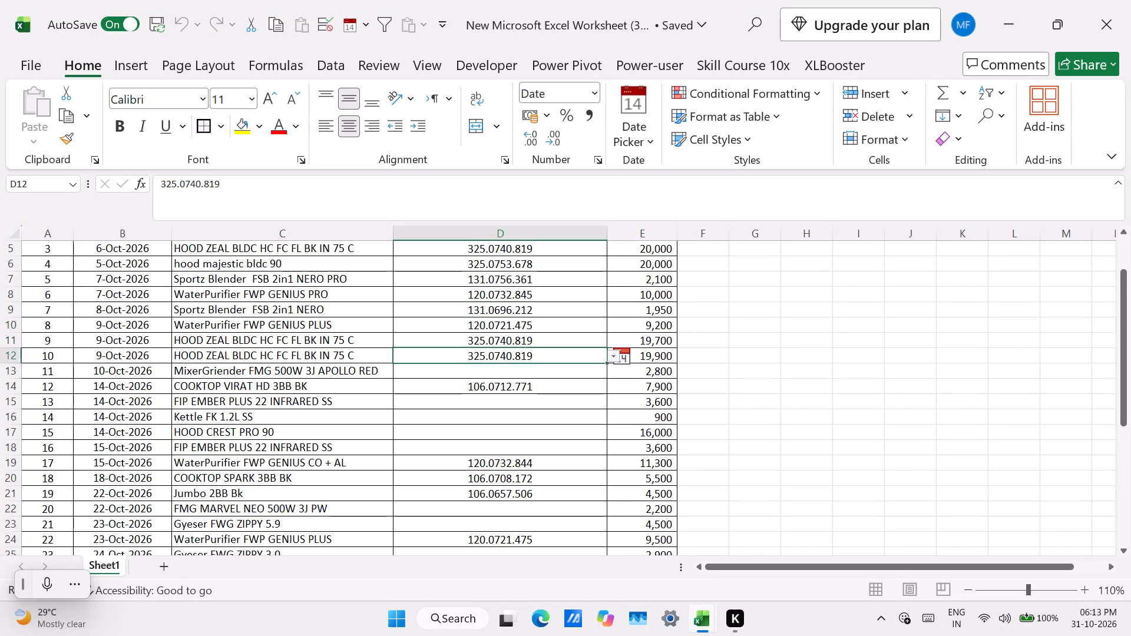
{"action": "key", "text": "Return"}
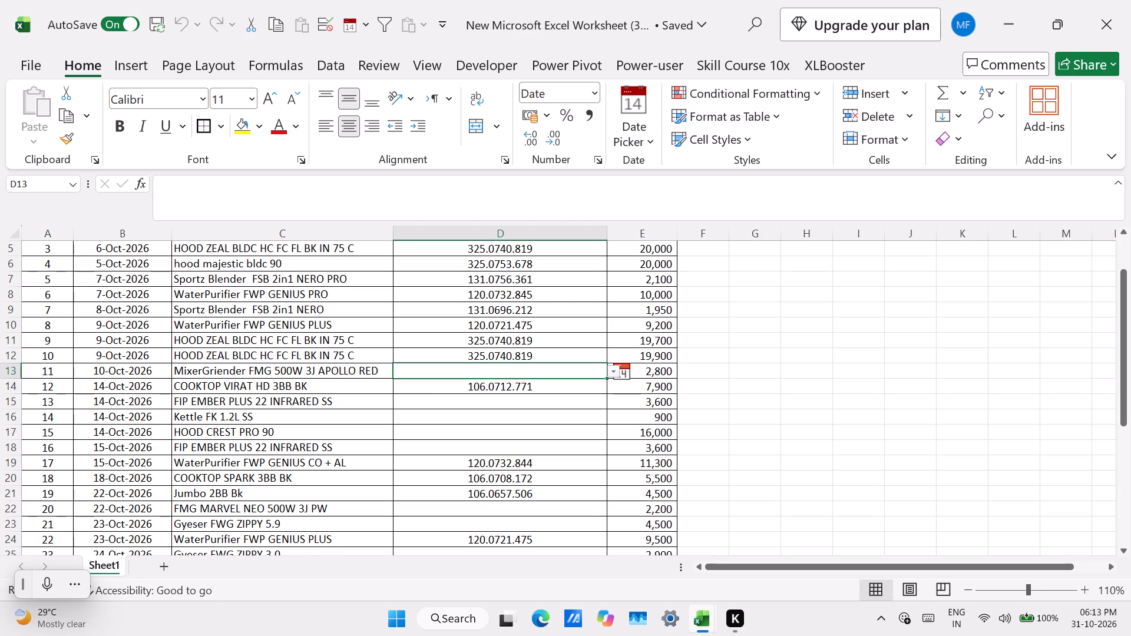
{"action": "type", "text": "131."}
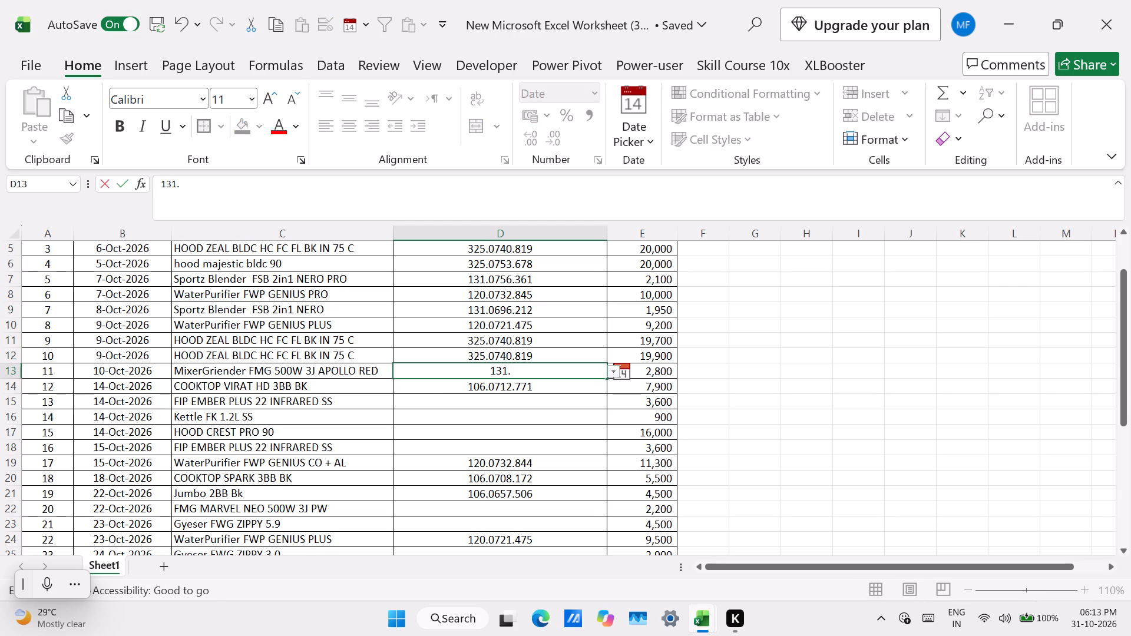
{"action": "type", "text": "0723."}
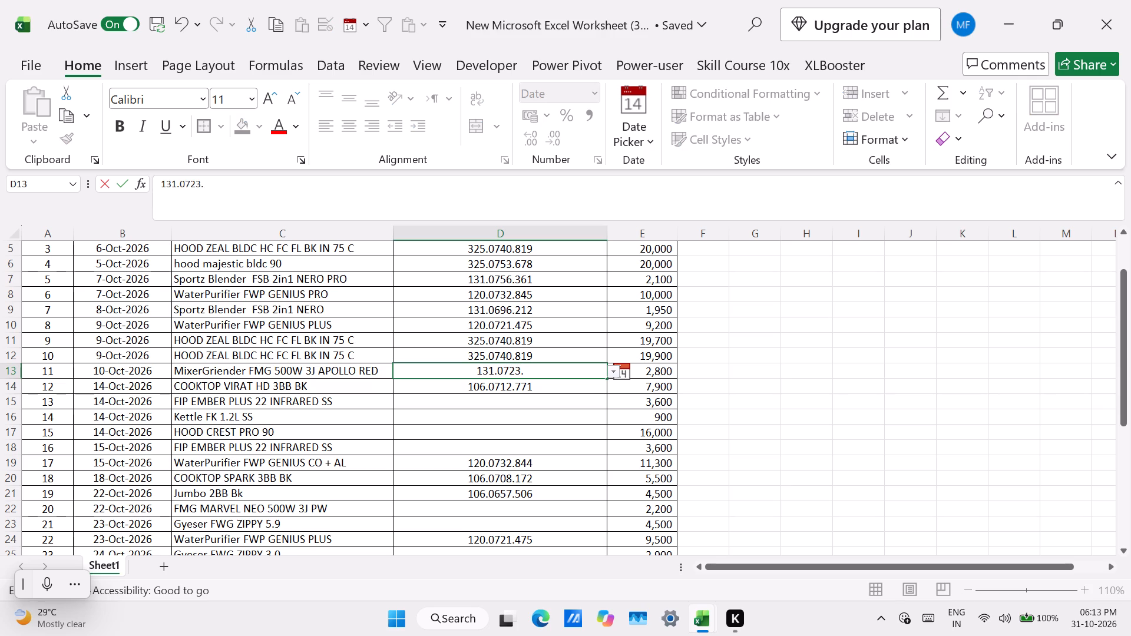
{"action": "type", "text": "059"}
{"action": "key", "text": "Return"}
Enter 108.0761.194 as the FUNCODE for the 14-Oct-2026 FIP EMBER PLUS 22 INFRARED SS sale in cell D15.
{"action": "key", "text": "Return"}
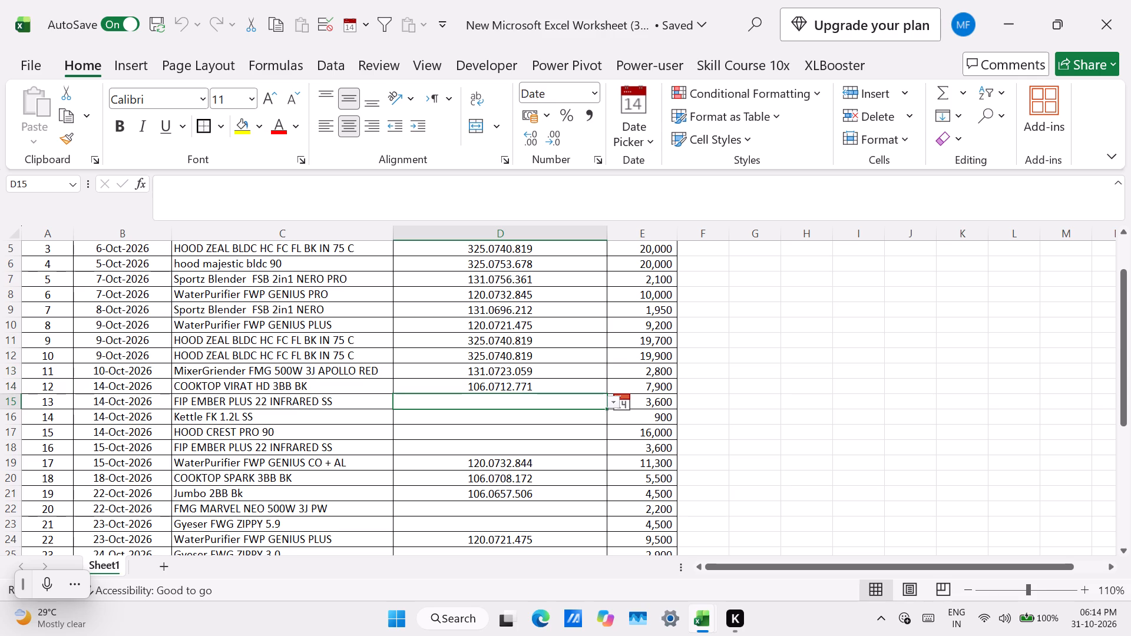
{"action": "type", "text": "108."}
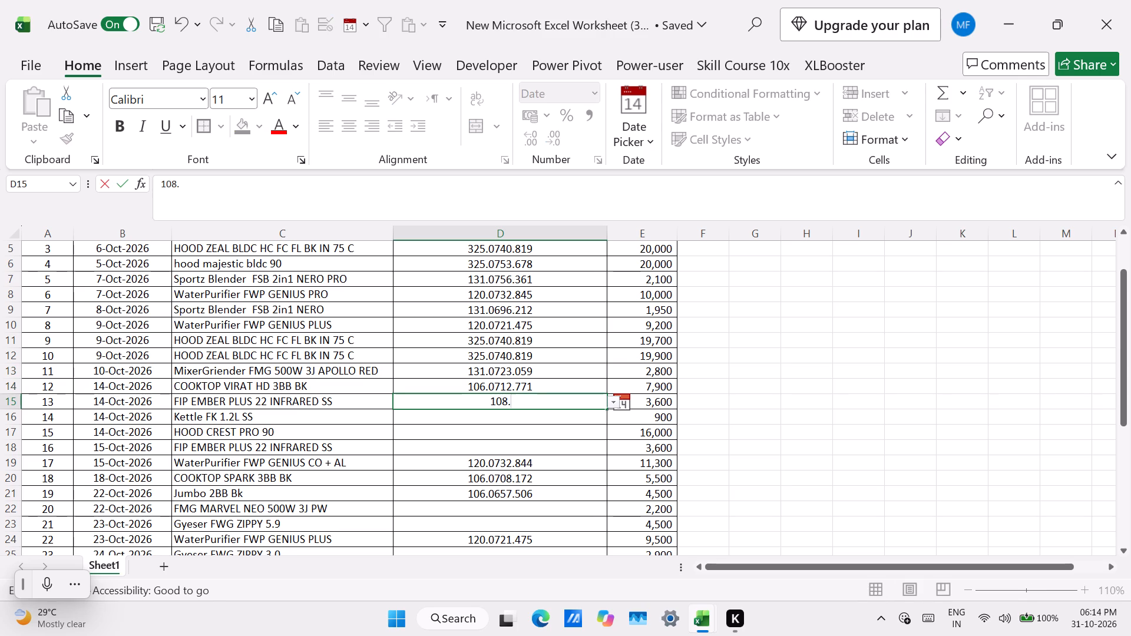
{"action": "type", "text": "0761."}
{"action": "type", "text": "194"}
{"action": "key", "text": "Return"}
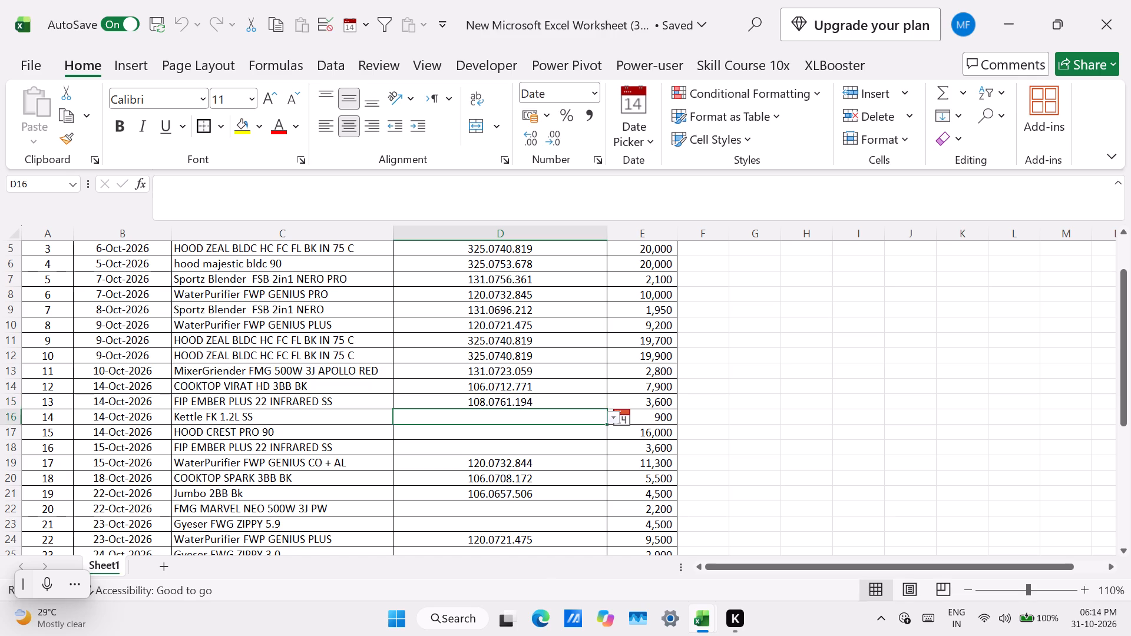
Copy the FUNCODE 108.0761.194 from D15 to the 15-Oct-2026 FIP EMBER PLUS 22 INFRARED SS row in D18.
{"action": "key", "text": "Up"}
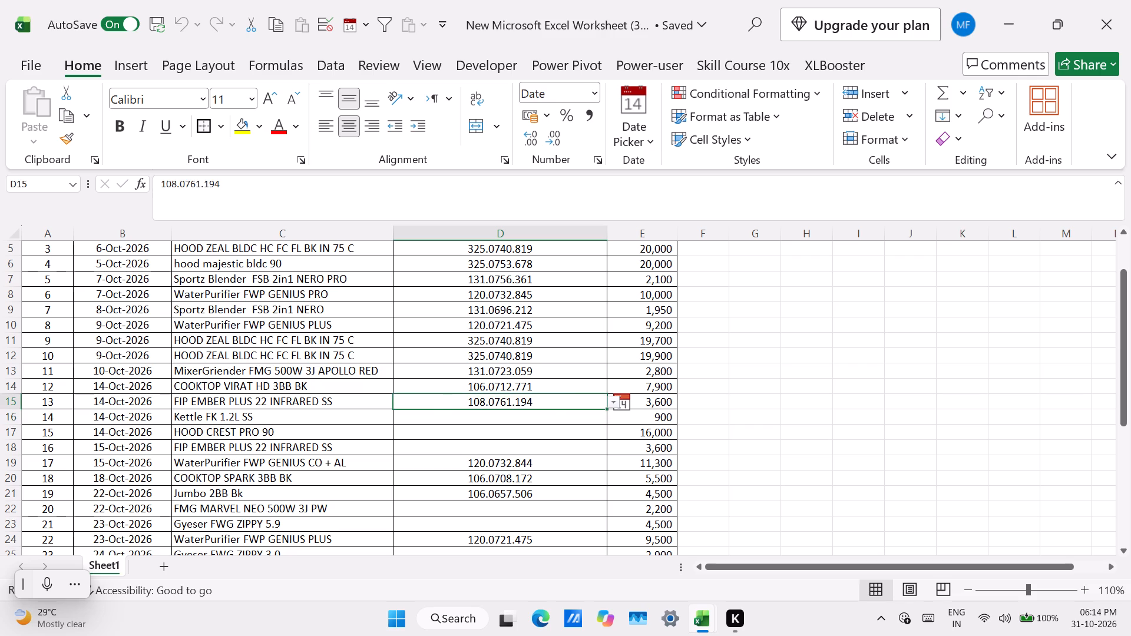
{"action": "key", "text": "ctrl+c"}
{"action": "key", "text": "Down"}
{"action": "key", "text": "Down"}
{"action": "key", "text": "Down"}
{"action": "key", "text": "ctrl+v"}
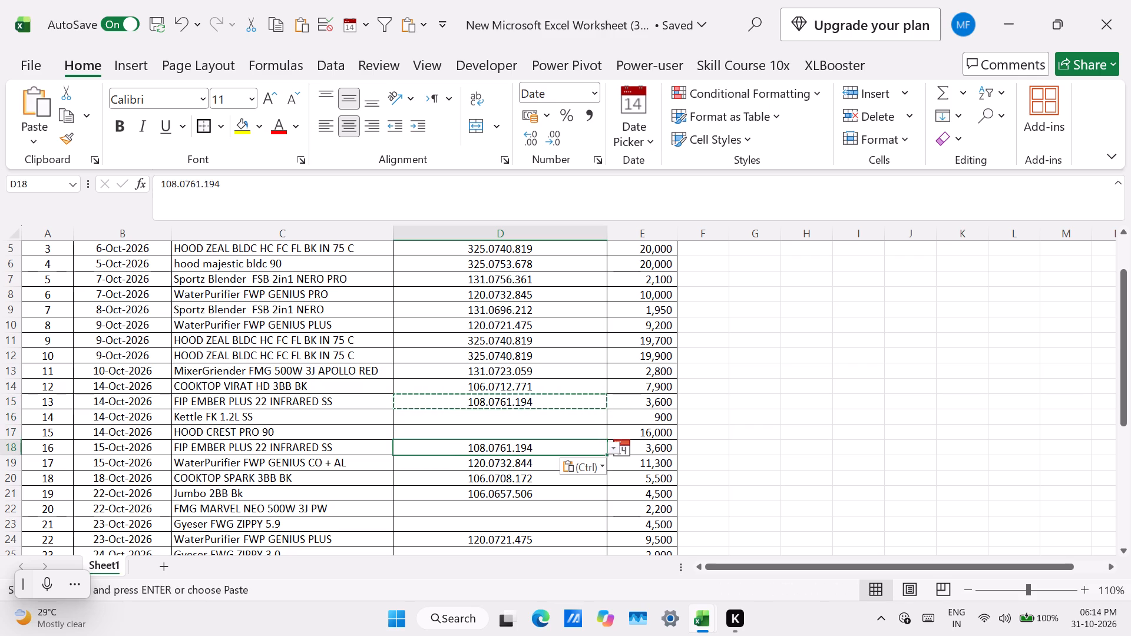
Enter 131.0661.198 as the FUNCODE for the 14-Oct-2026 Kettle FK 1.2L SS sale in cell D16.
{"action": "key", "text": "Up"}
{"action": "key", "text": "Up"}
{"action": "type", "text": "131."}
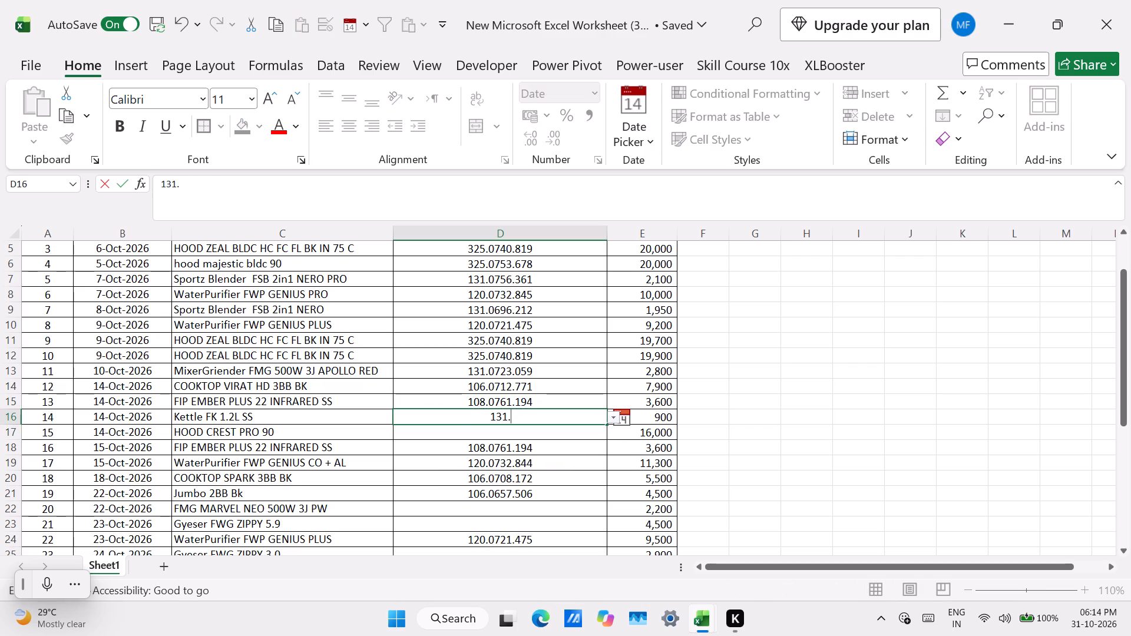
{"action": "type", "text": "0661."}
{"action": "type", "text": "198"}
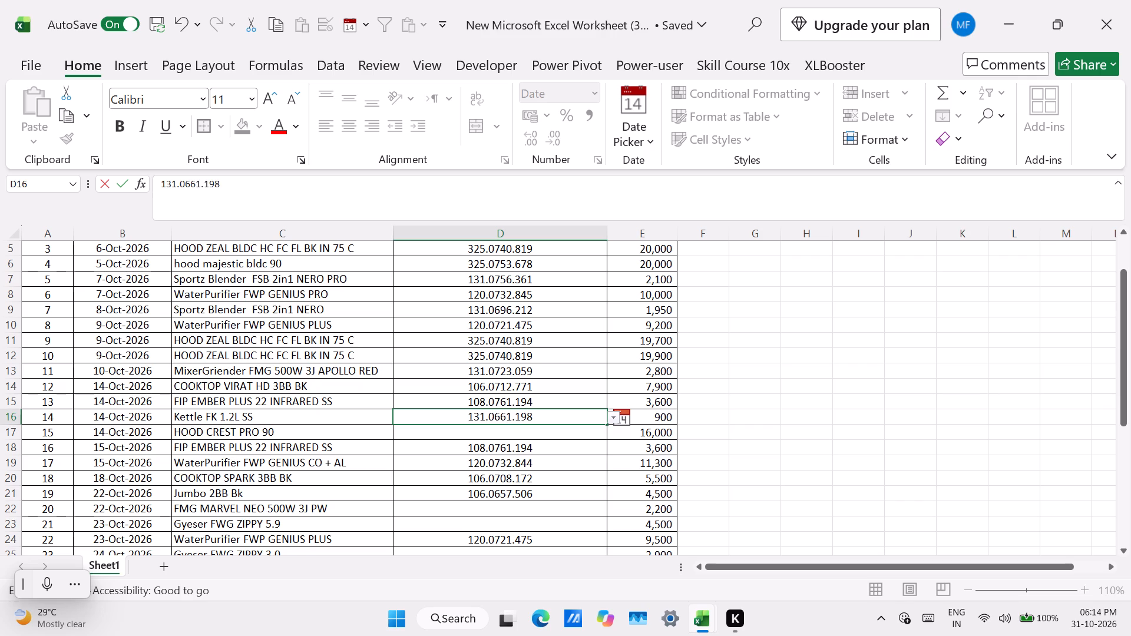
{"action": "key", "text": "Return"}
Enter 131.0746.972 as the FUNCODE for the 22-Oct-2026 FMG MARVEL NEO 500W 3J PW sale in cell D22.
{"action": "key", "text": "Return"}
{"action": "key", "text": "Return"}
{"action": "key", "text": "Return"}
{"action": "key", "text": "Return"}
{"action": "key", "text": "Return"}
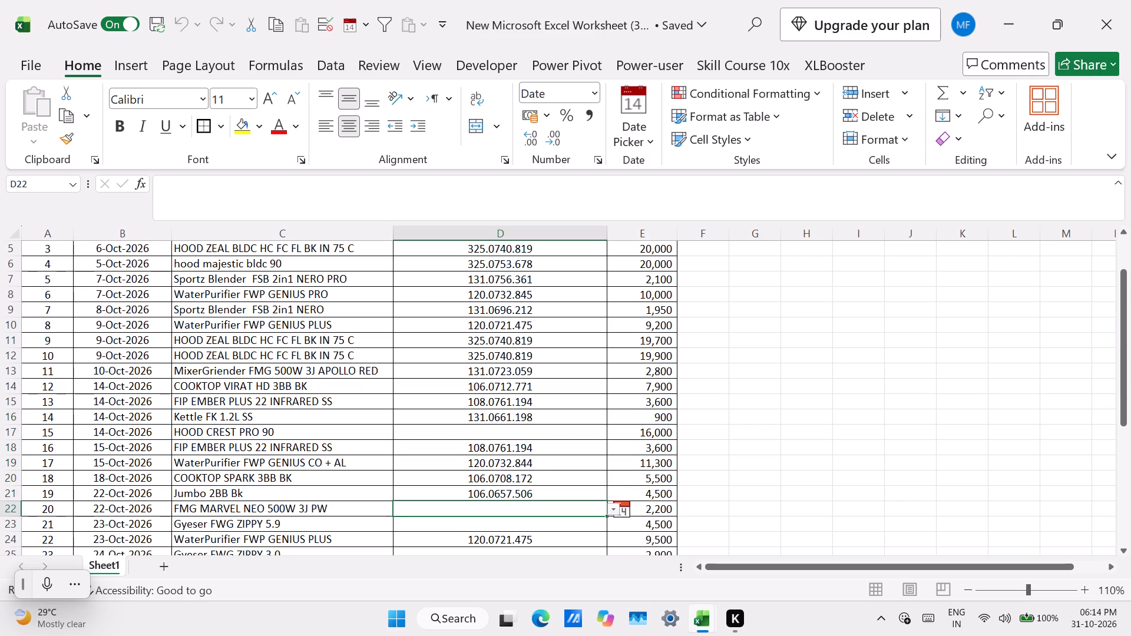
{"action": "scroll", "coordinate": [513, 401], "scroll_direction": "down", "scroll_amount": 3}
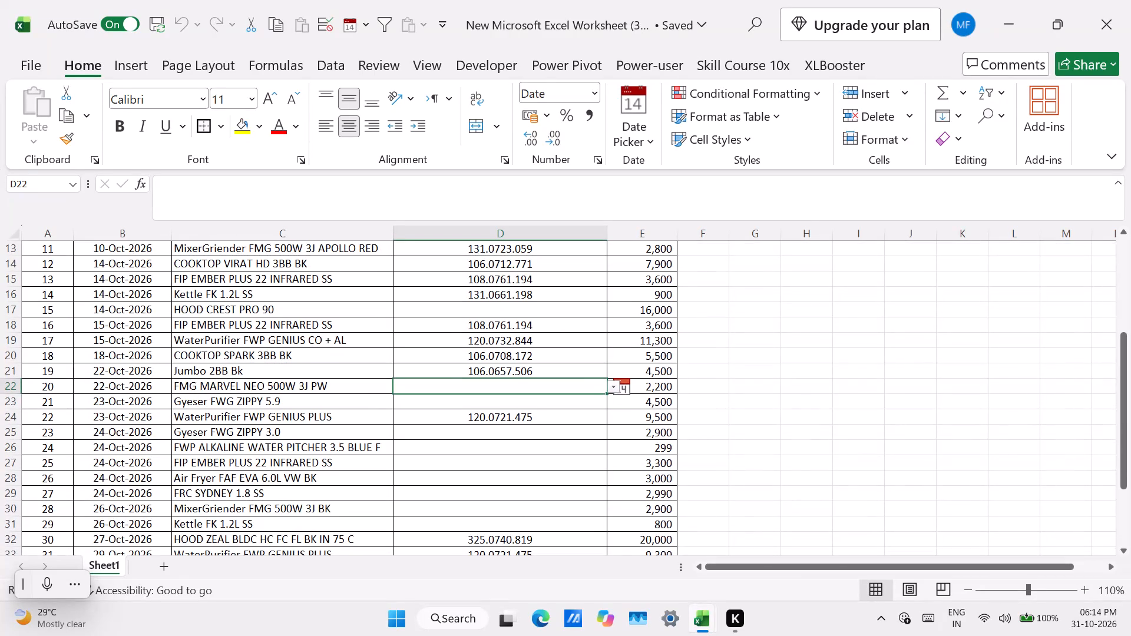
{"action": "type", "text": "131."}
{"action": "type", "text": "07"}
{"action": "type", "text": "46."}
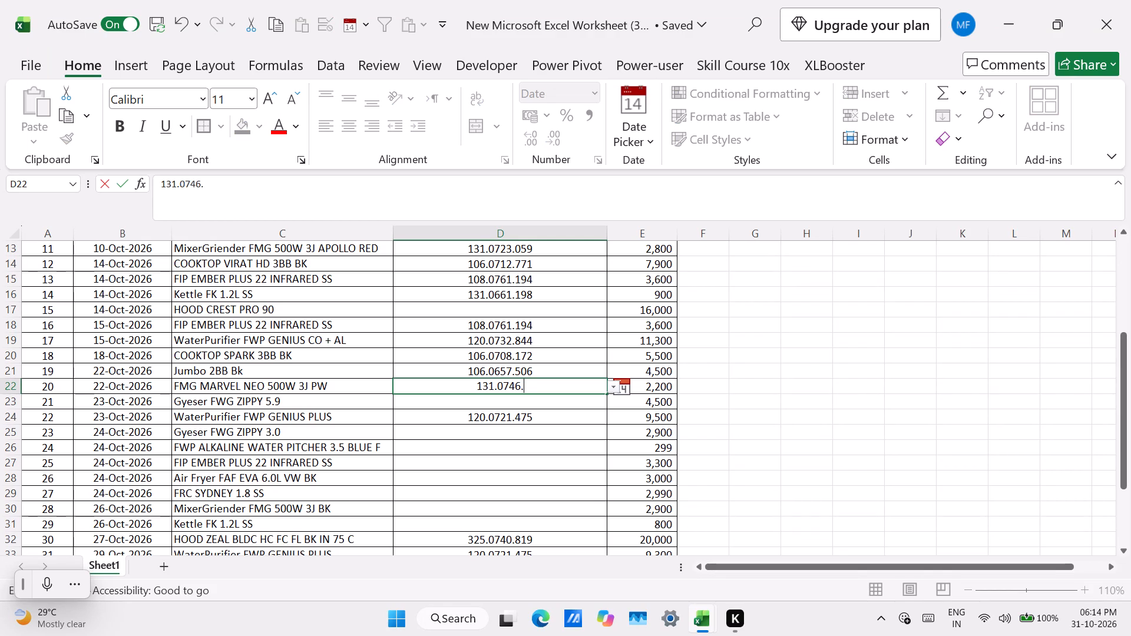
{"action": "type", "text": "972"}
{"action": "key", "text": "Return"}
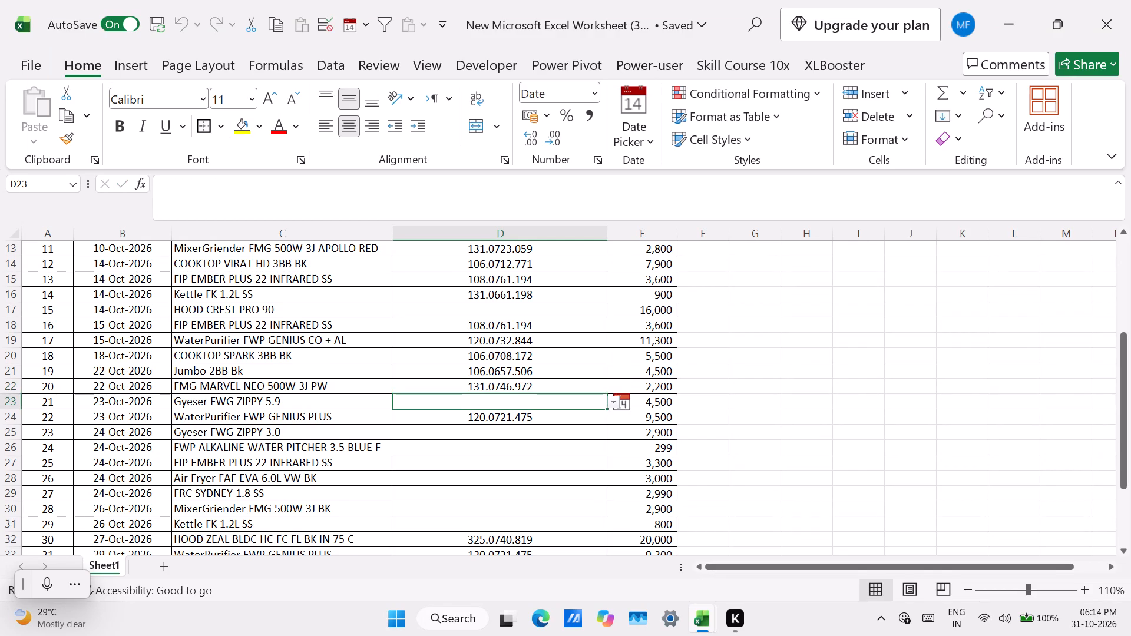
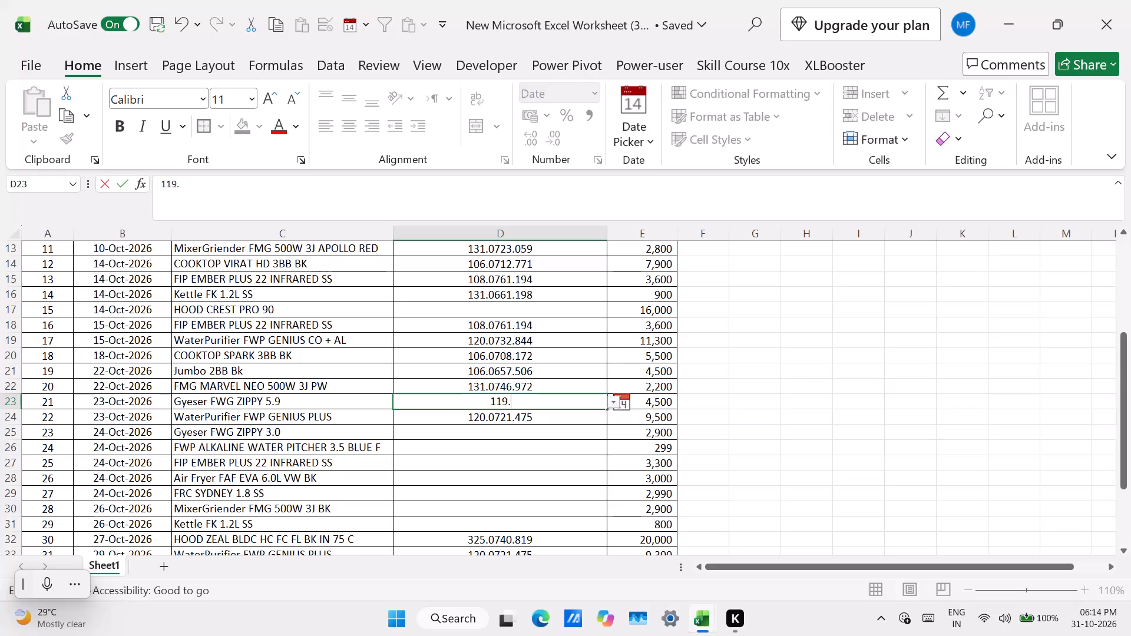
Complete the FUNCODE 119.0740.595 for the 23-Oct-2026 Gyeser FWG ZIPPY 5.9 sale in cell D23.
{"action": "type", "text": "0740."}
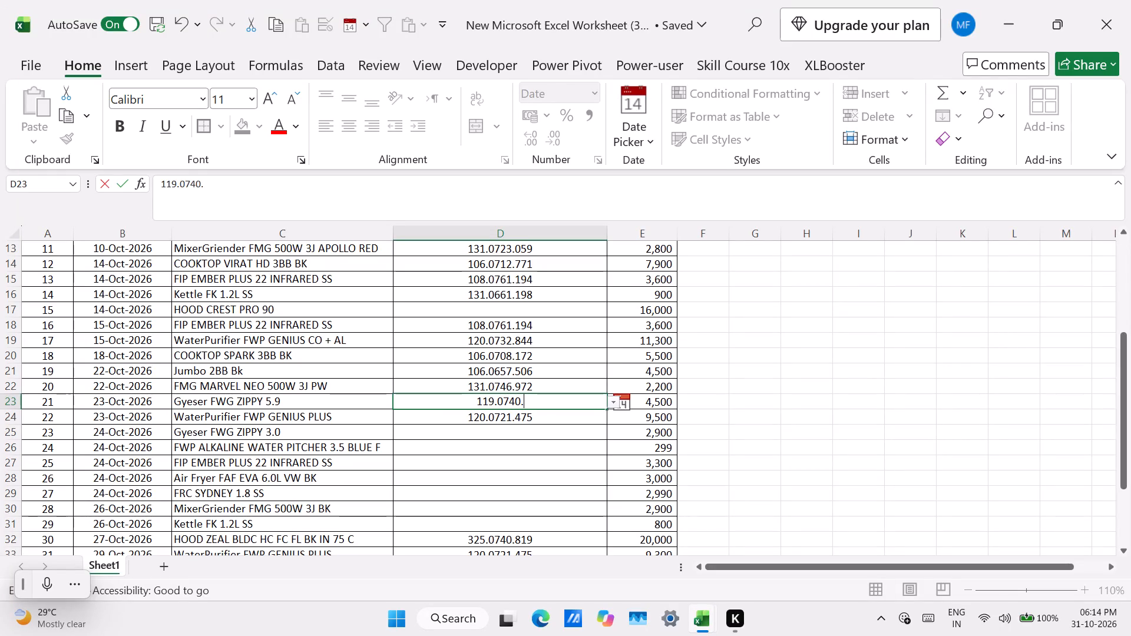
{"action": "type", "text": "595"}
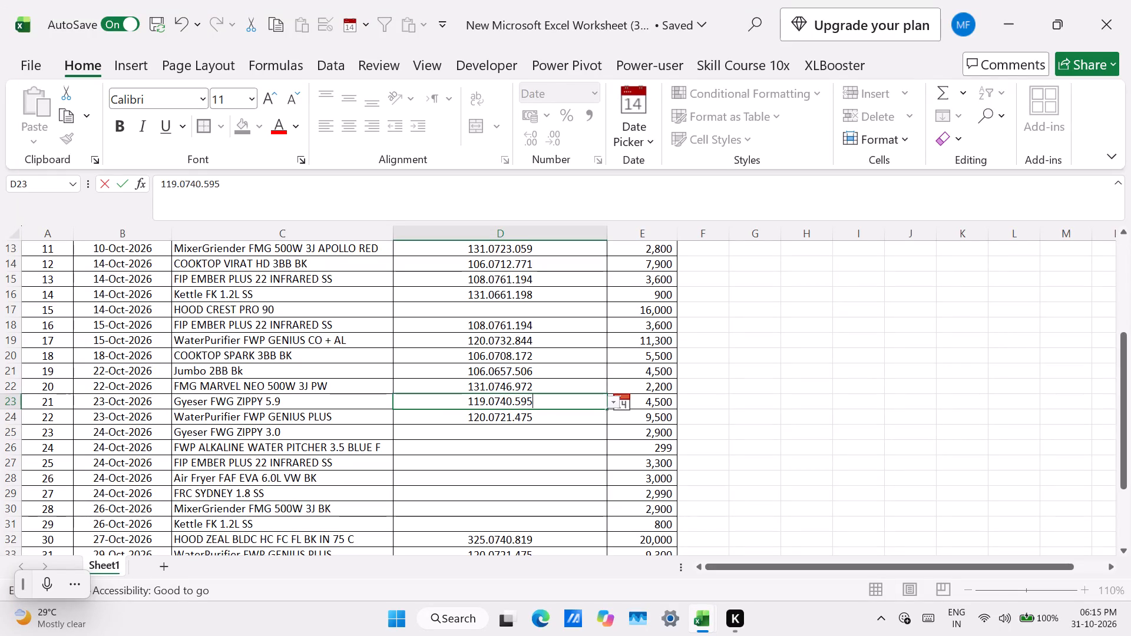
{"action": "key", "text": "Return"}
Enter 119.0726.377 as the FUNCODE for the 24-Oct-2026 Gyeser FWG ZIPPY 3.0 sale in cell D25.
{"action": "key", "text": "Return"}
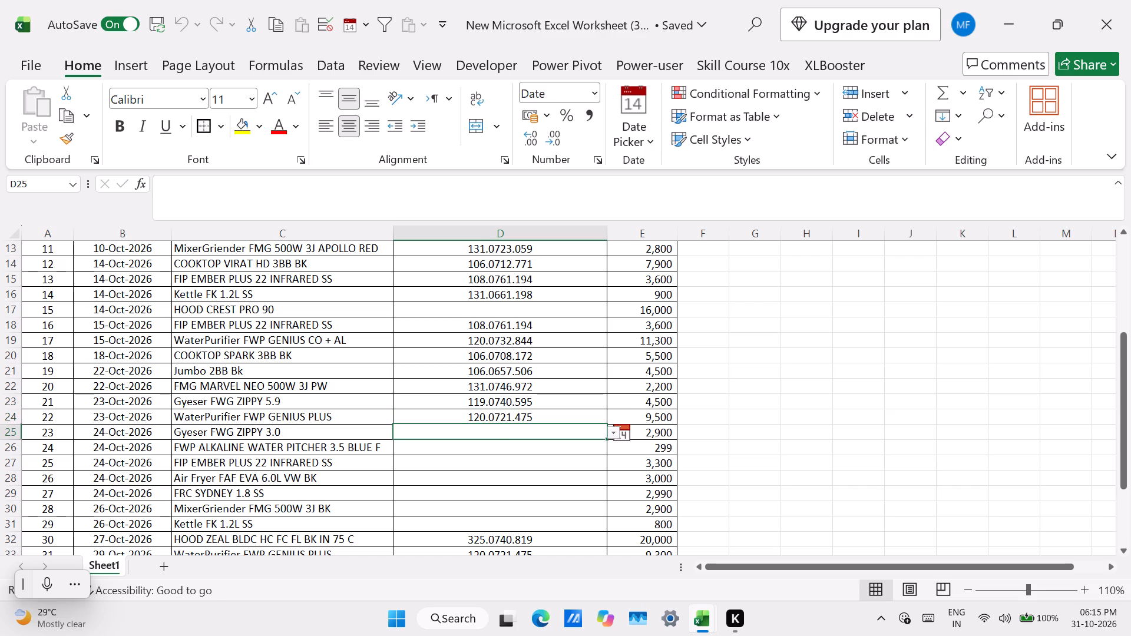
{"action": "type", "text": "119."}
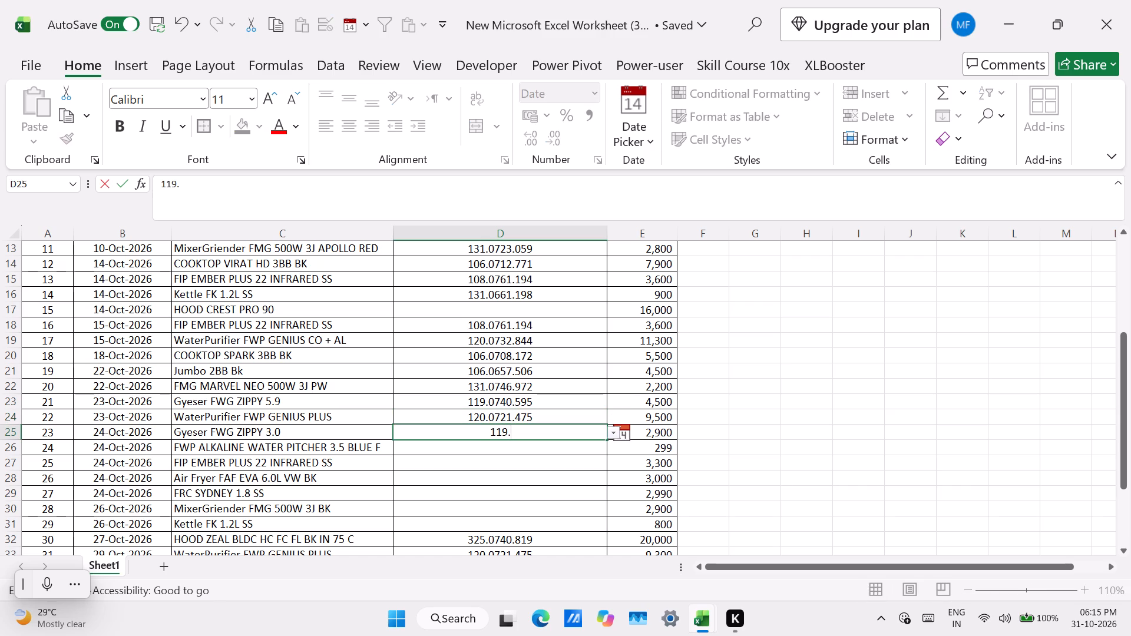
{"action": "type", "text": "0726"}
{"action": "key", "text": "period"}
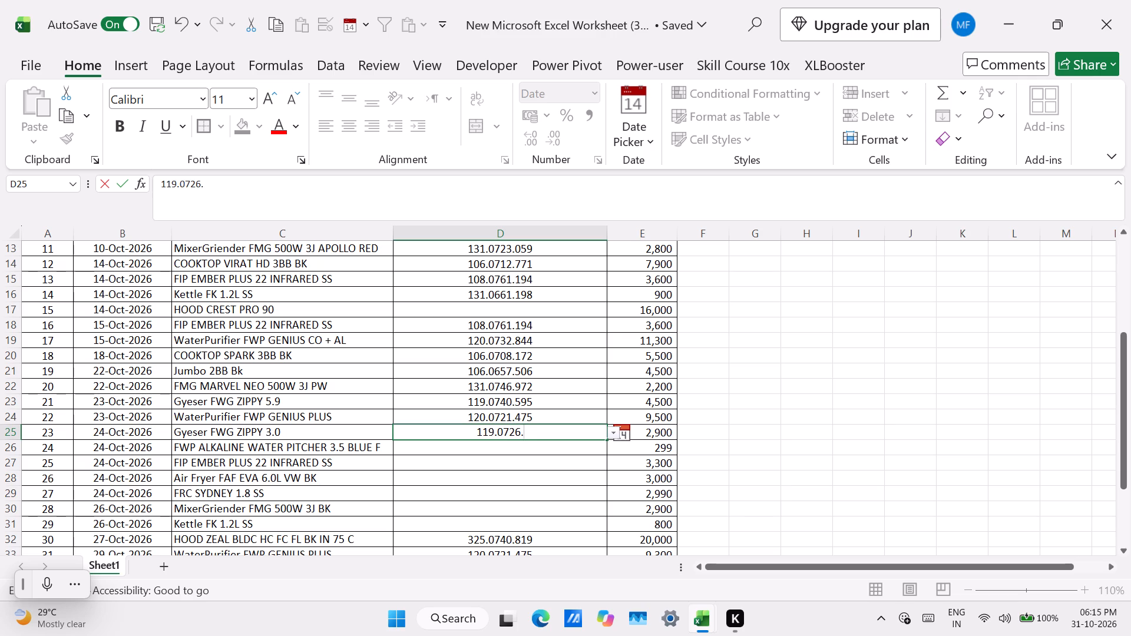
{"action": "type", "text": "377"}
{"action": "key", "text": "Return"}
Enter 108.0761.094 as the FUNCODE for the 24-Oct-2026 FIP EMBER PLUS 22 INFRARED SS sale in cell D27.
{"action": "key", "text": "Return"}
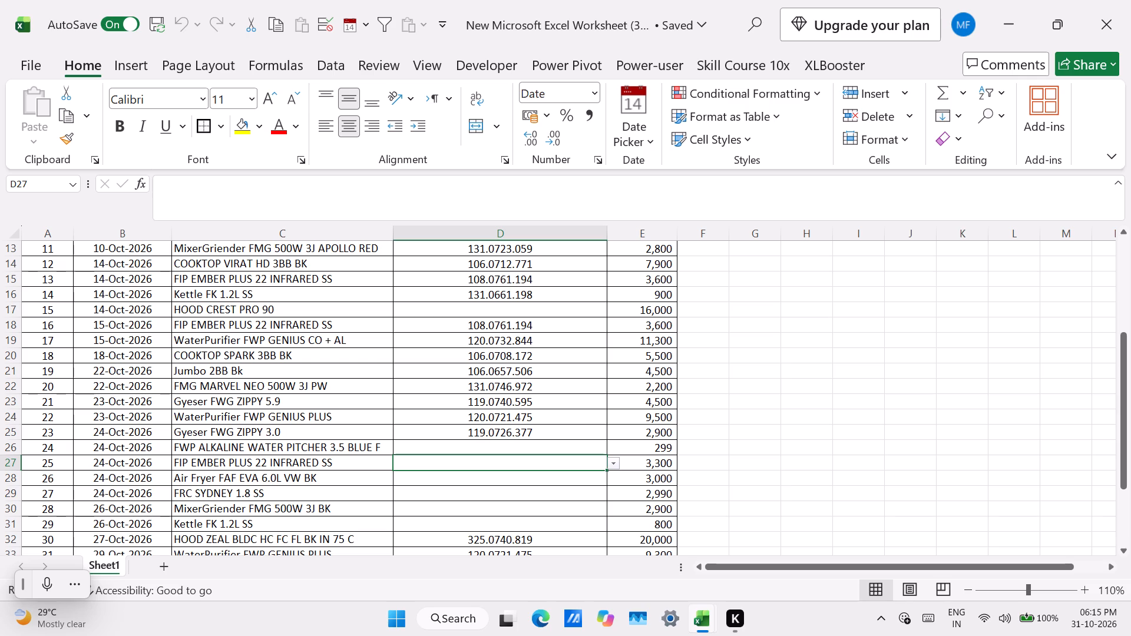
{"action": "type", "text": "108."}
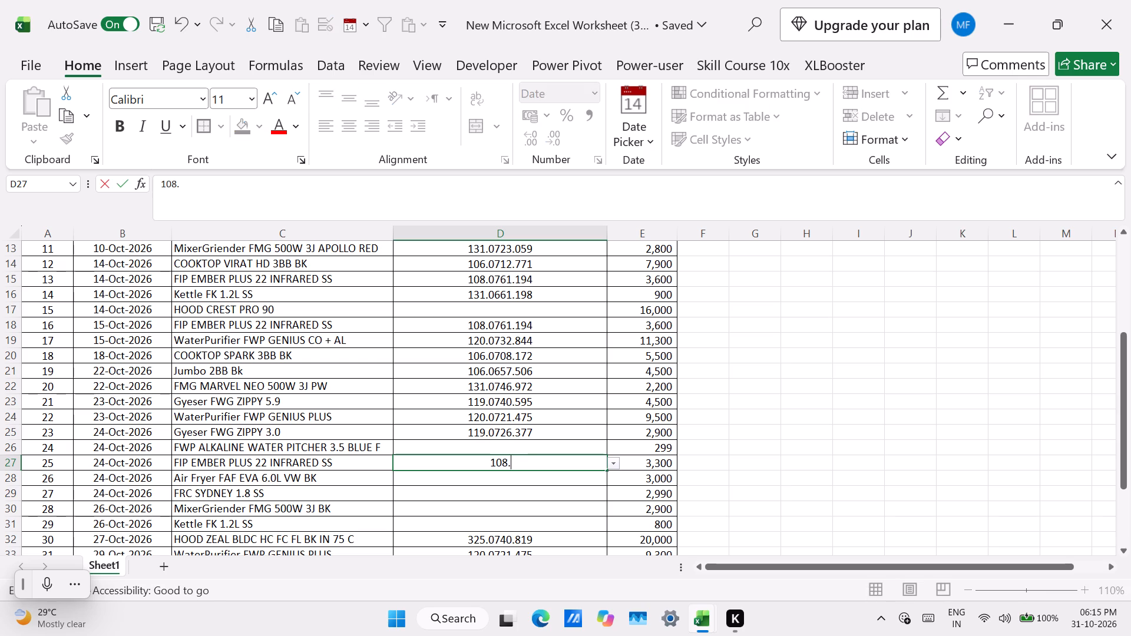
{"action": "type", "text": "0761."}
{"action": "type", "text": "094"}
{"action": "key", "text": "Return"}
Enter 131.0746.169 as the FUNCODE for the 24-Oct-2026 Air Fryer FAF EVA 6.0L VW BK sale in cell D28.
{"action": "scroll", "coordinate": [580, 405], "scroll_direction": "down", "scroll_amount": 1}
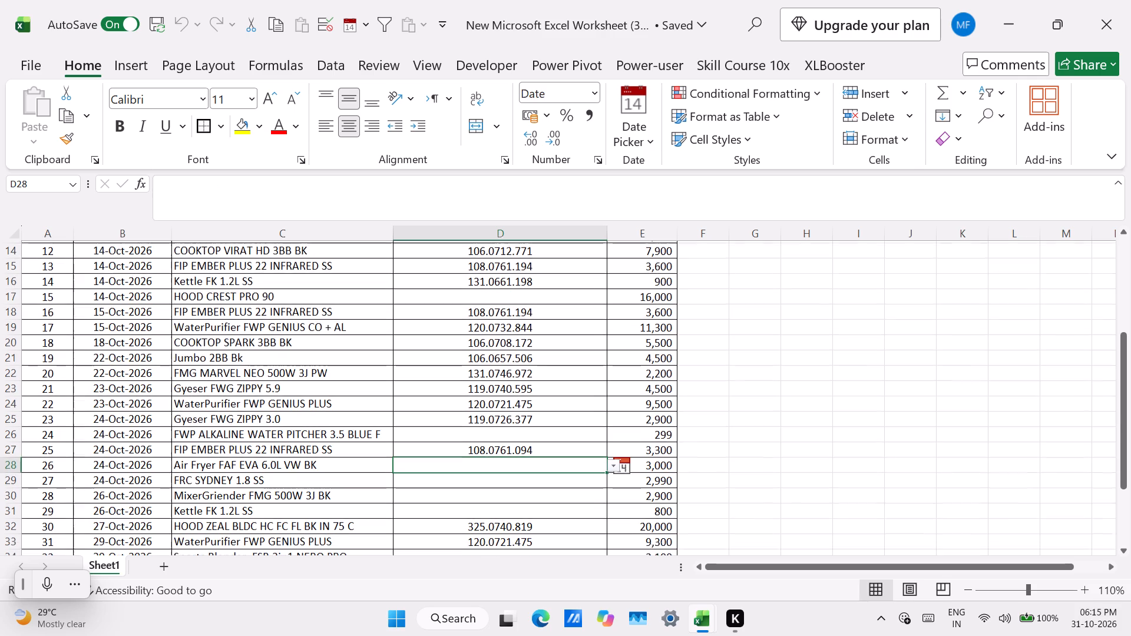
{"action": "scroll", "coordinate": [580, 405], "scroll_direction": "down", "scroll_amount": 2}
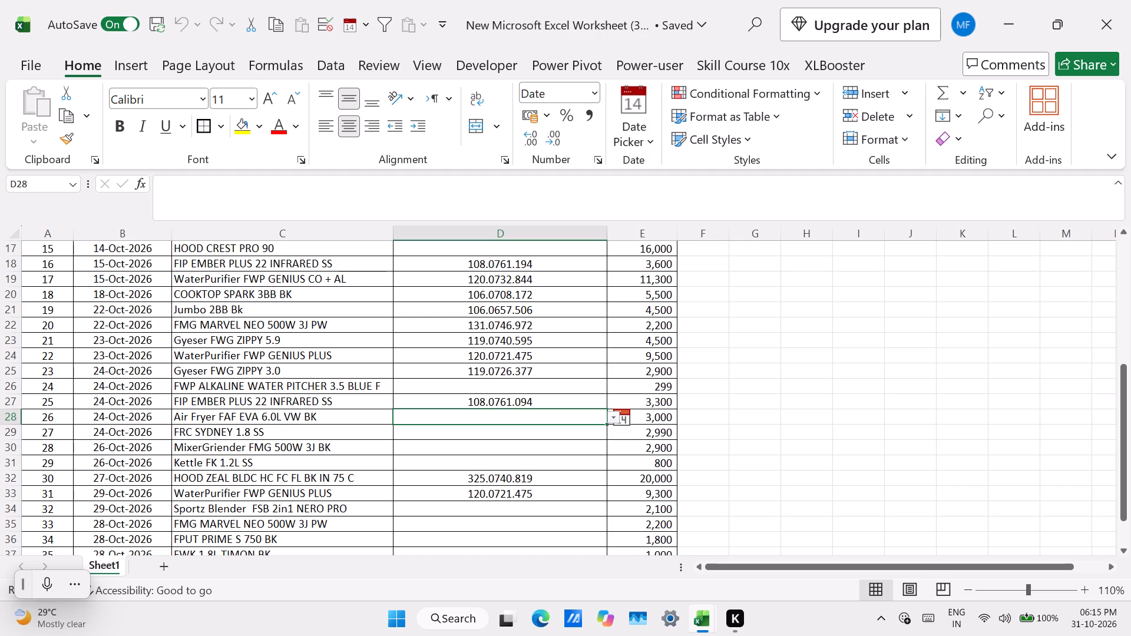
{"action": "type", "text": "131."}
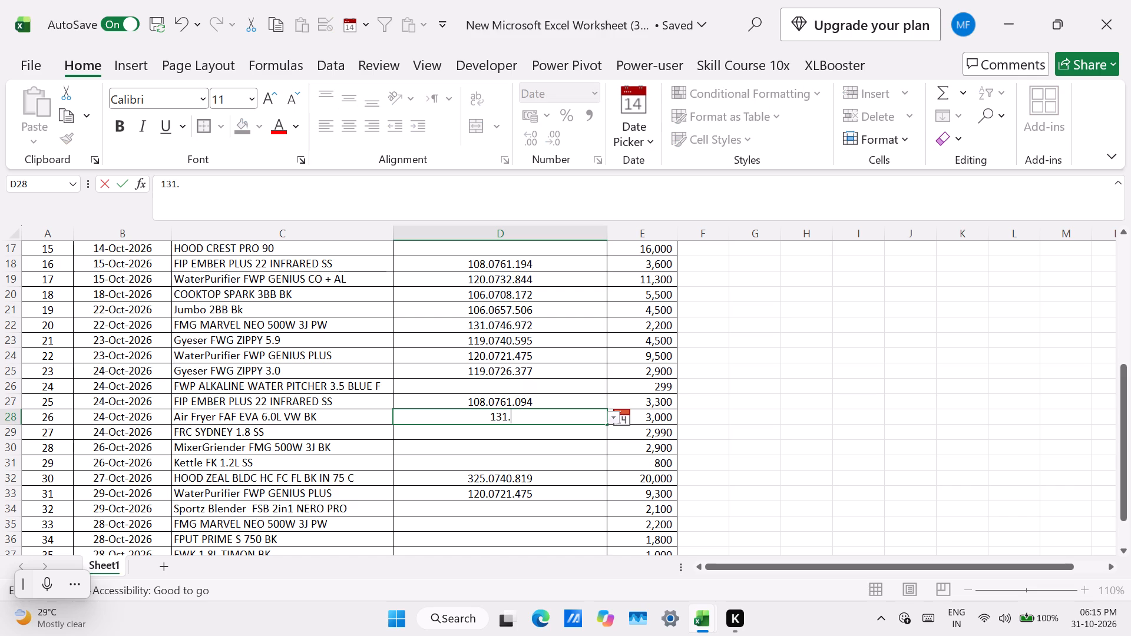
{"action": "type", "text": "0746."}
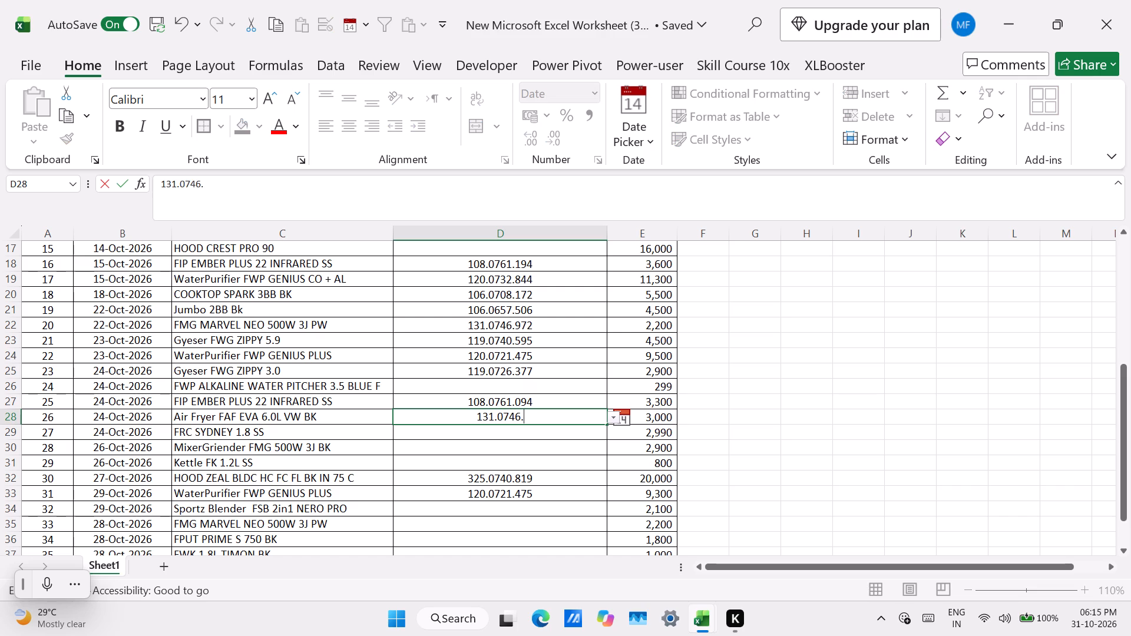
{"action": "type", "text": "169"}
{"action": "key", "text": "Return"}
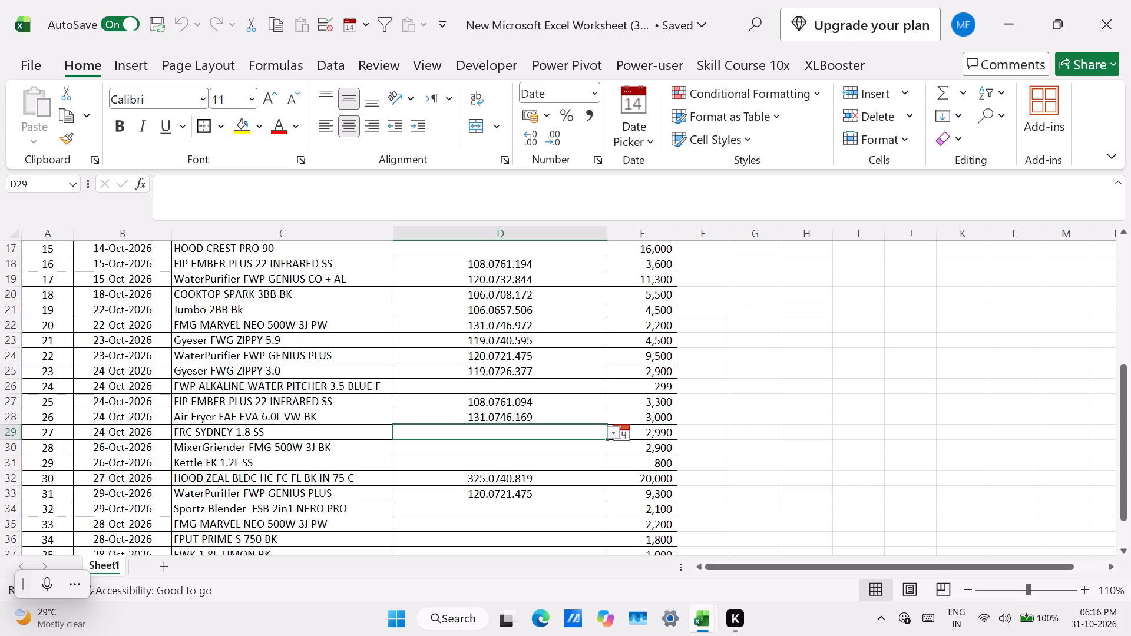
Enter 131.0743.992 as the FUNCODE for the 24-Oct-2026 FRC SYDNEY 1.8 SS sale in cell D29.
{"action": "type", "text": "131."}
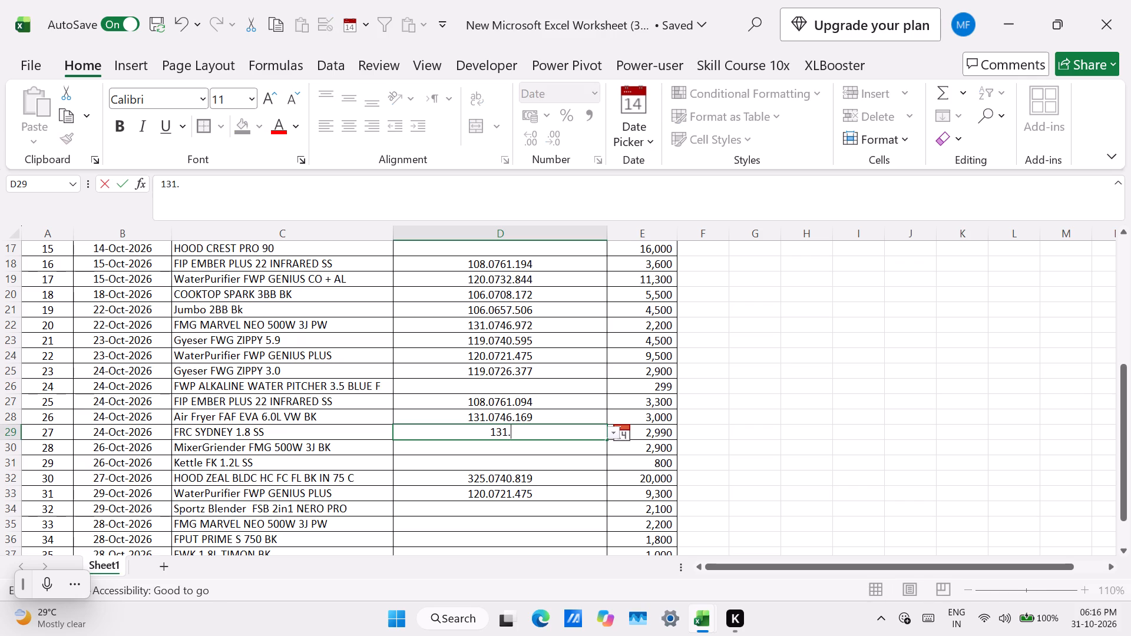
{"action": "type", "text": "0743."}
{"action": "type", "text": "992"}
{"action": "key", "text": "Return"}
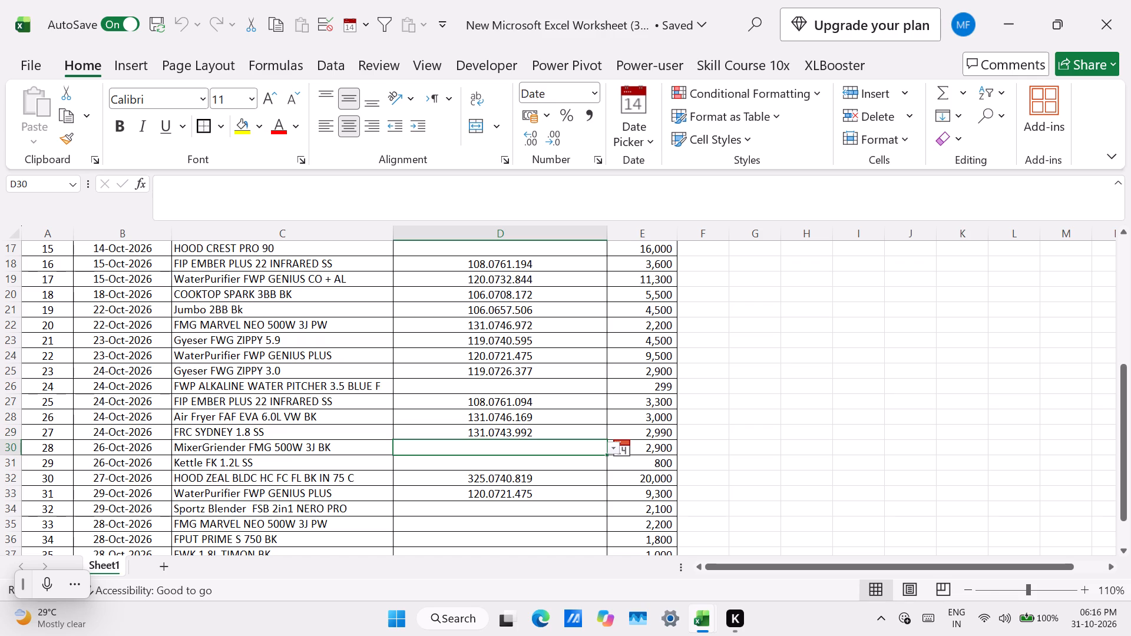
Enter 131.0746.973 as the FUNCODE for the 26-Oct-2026 MixerGriender FMG 500W 3J BK sale in cell D30.
{"action": "scroll", "coordinate": [286, 478], "scroll_direction": "up", "scroll_amount": 2}
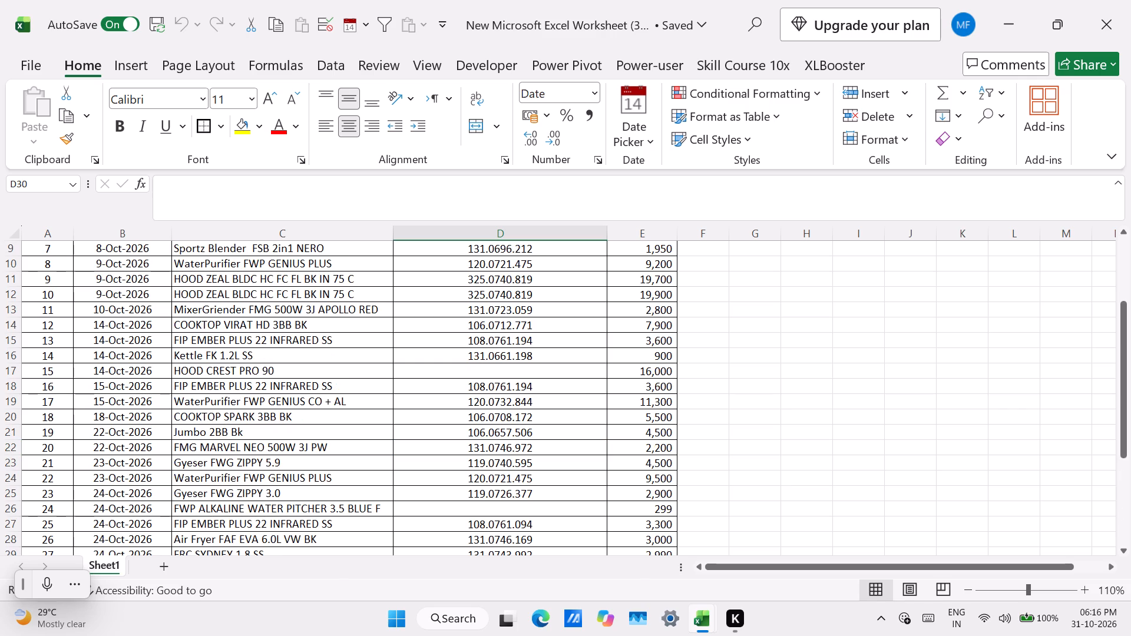
{"action": "scroll", "coordinate": [328, 459], "scroll_direction": "down", "scroll_amount": 1}
{"action": "scroll", "coordinate": [432, 469], "scroll_direction": "down", "scroll_amount": 1}
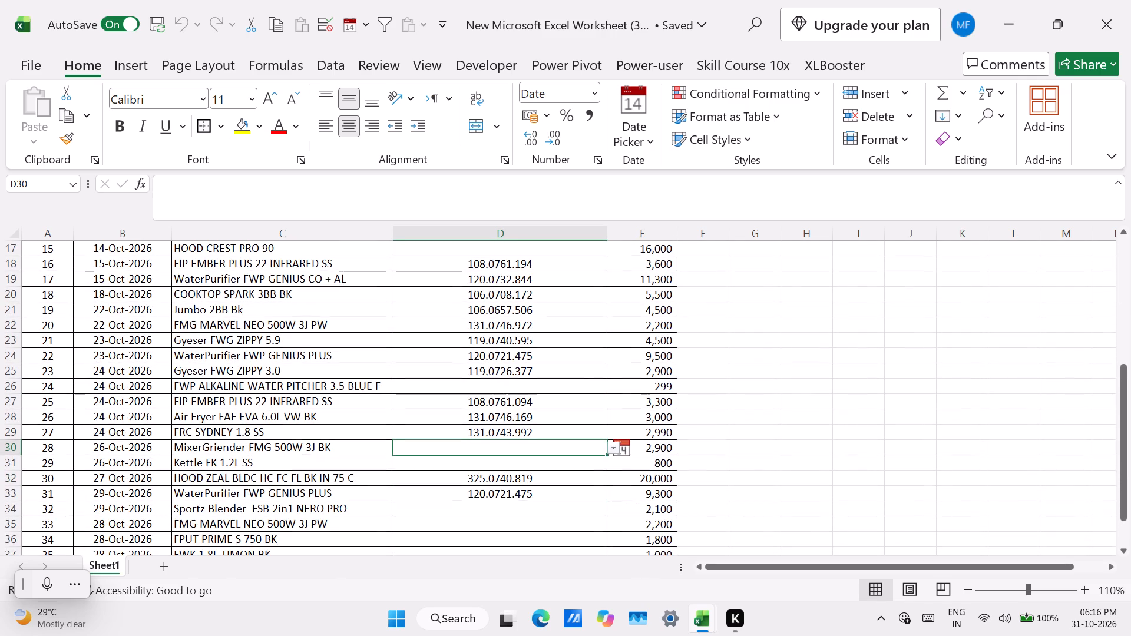
{"action": "type", "text": "131."}
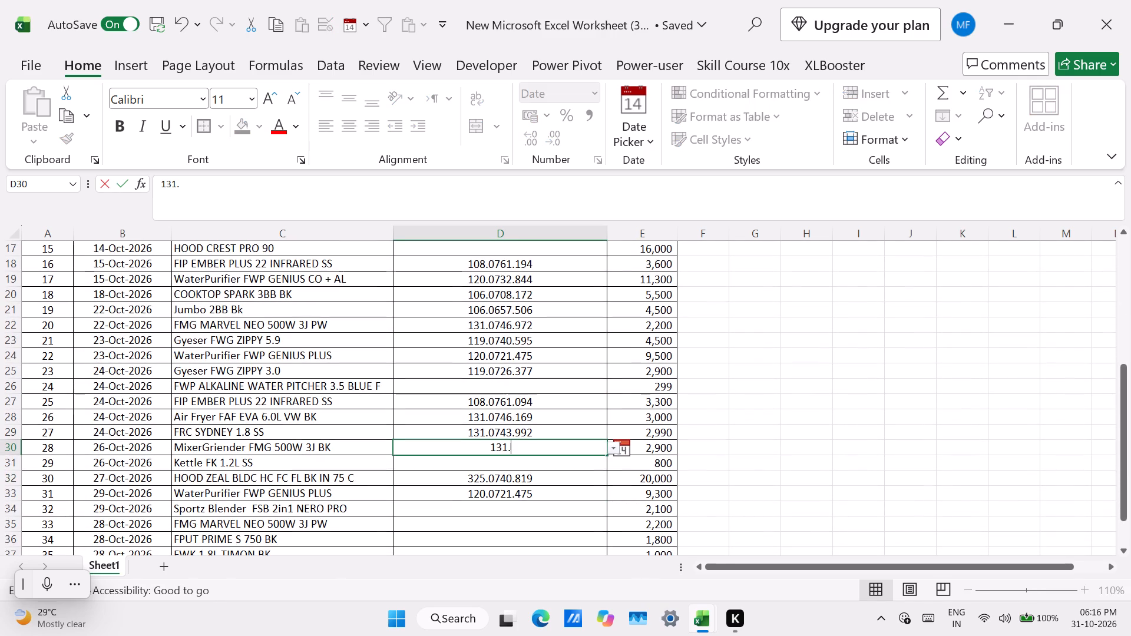
{"action": "type", "text": "0746."}
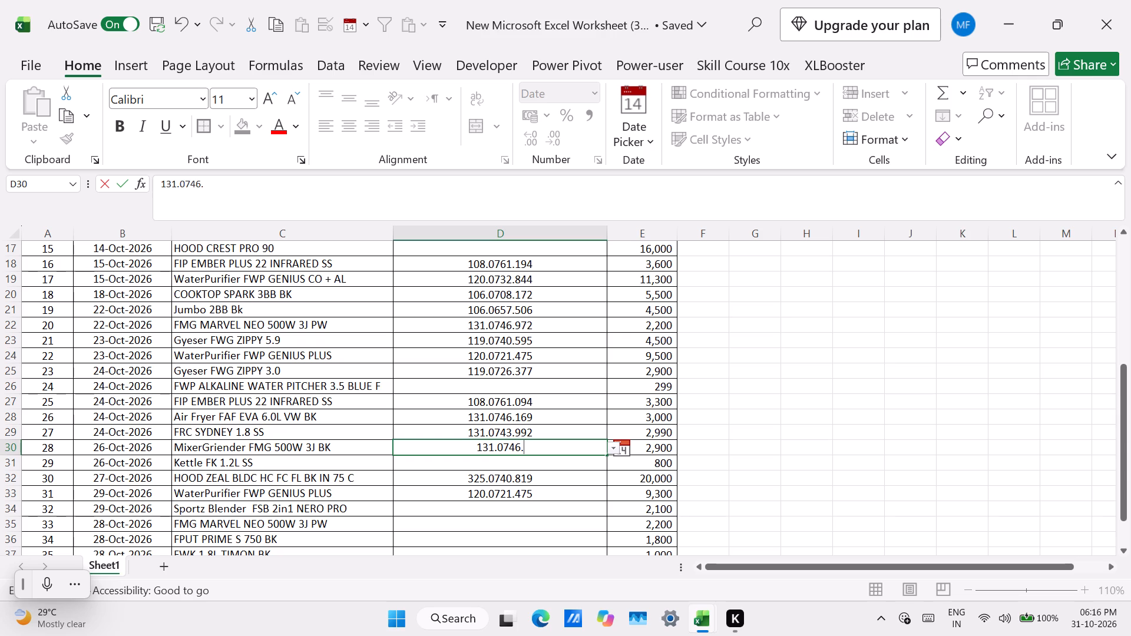
{"action": "key", "text": "3"}
{"action": "key", "text": "BackSpace"}
{"action": "type", "text": "973"}
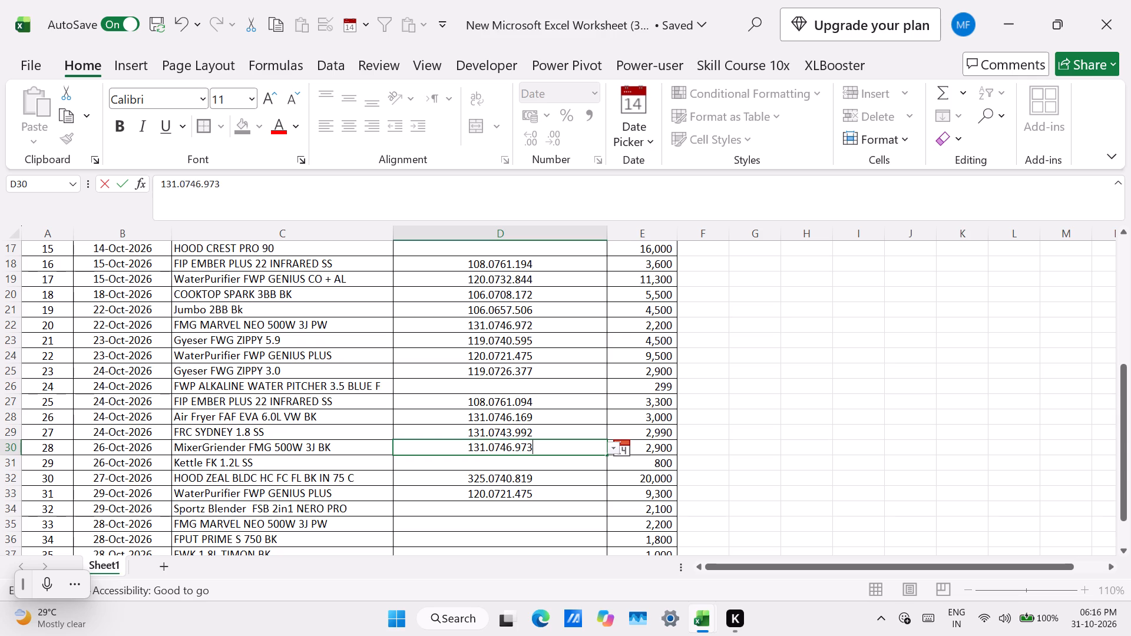
Insert APOLLO into the model name in C30 so it reads MixerGriender FMG 500W 3J APOLLO BK.
{"action": "double_click", "coordinate": [314, 446]}
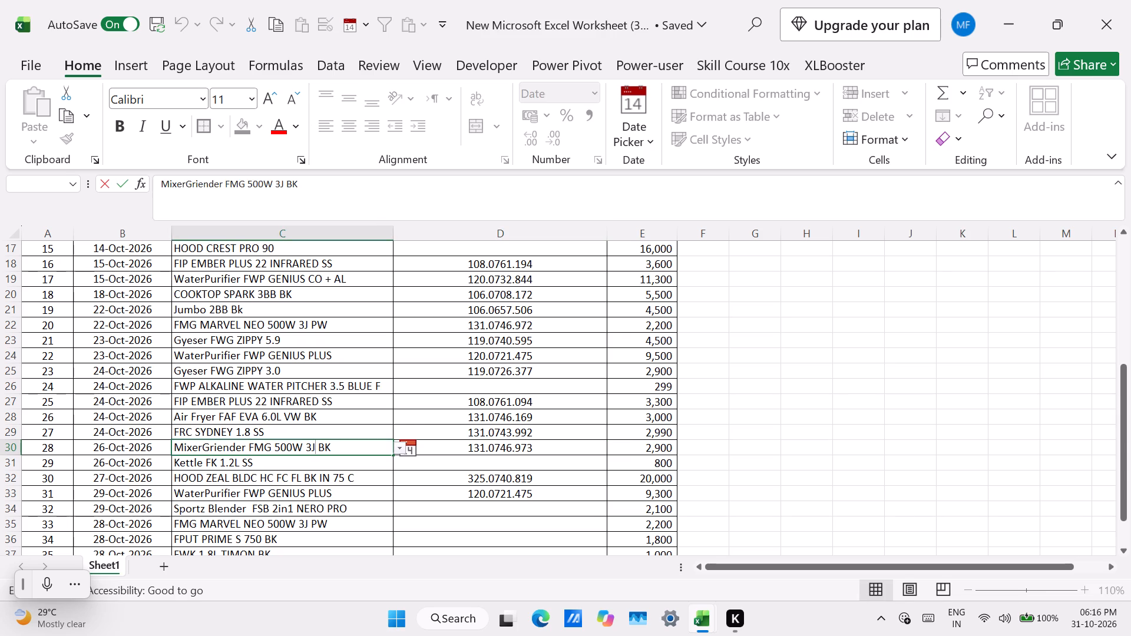
{"action": "key", "text": "space"}
{"action": "type", "text": "APOLLO"}
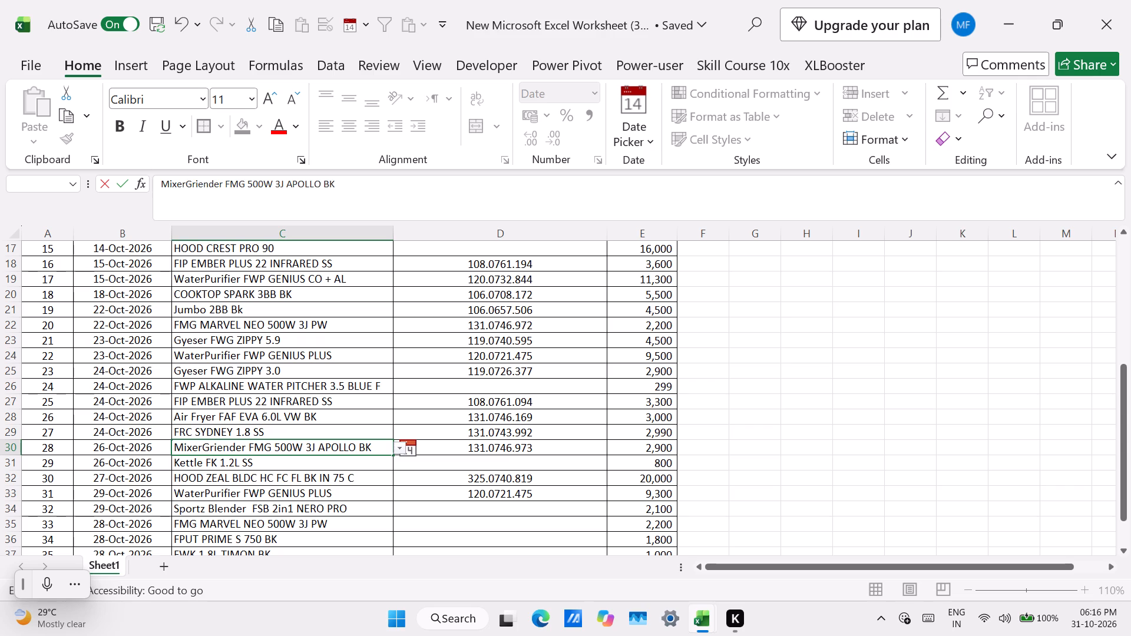
{"action": "left_click", "coordinate": [463, 465]}
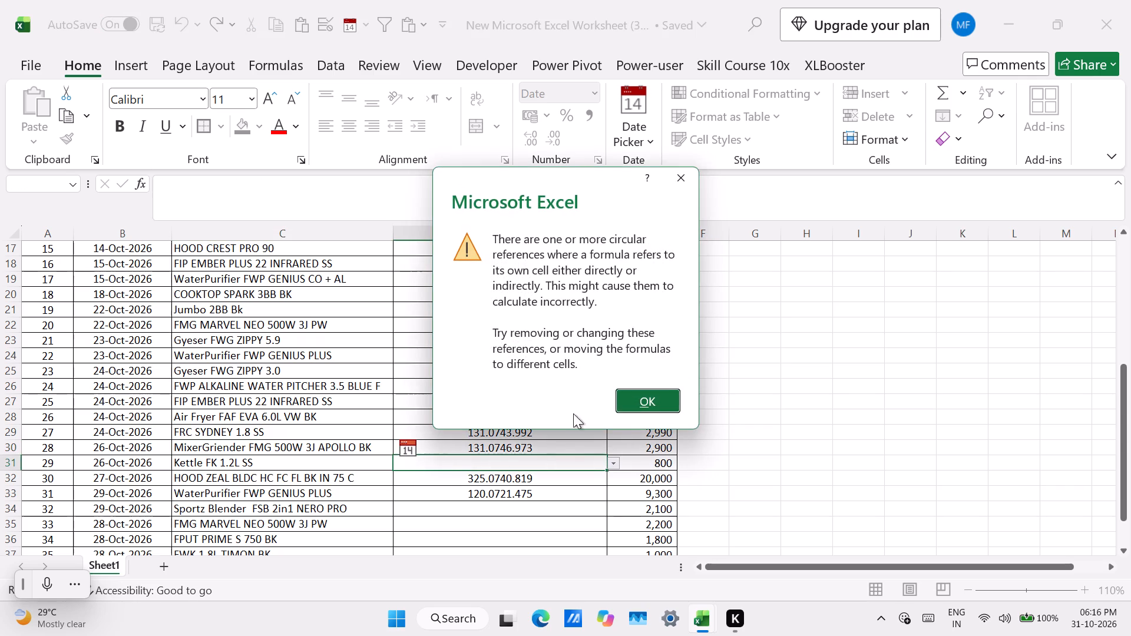
{"action": "left_click", "coordinate": [617, 400]}
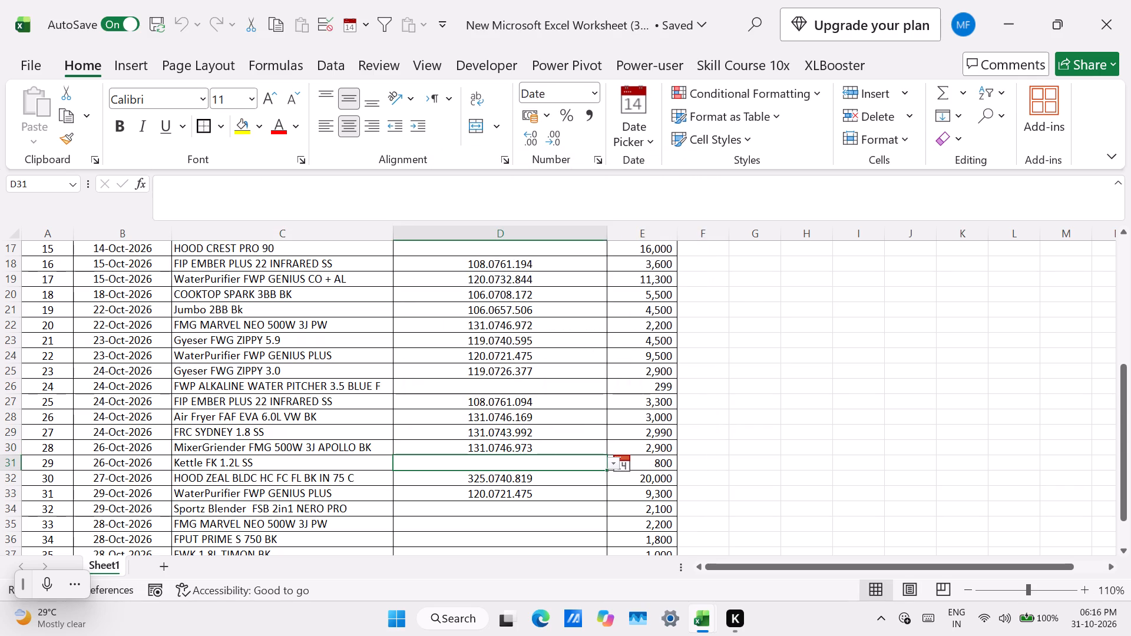
Enter 131.0661.198 as the FUNCODE for the 26-Oct-2026 Kettle FK 1.2L SS sale in cell D31.
{"action": "type", "text": "131."}
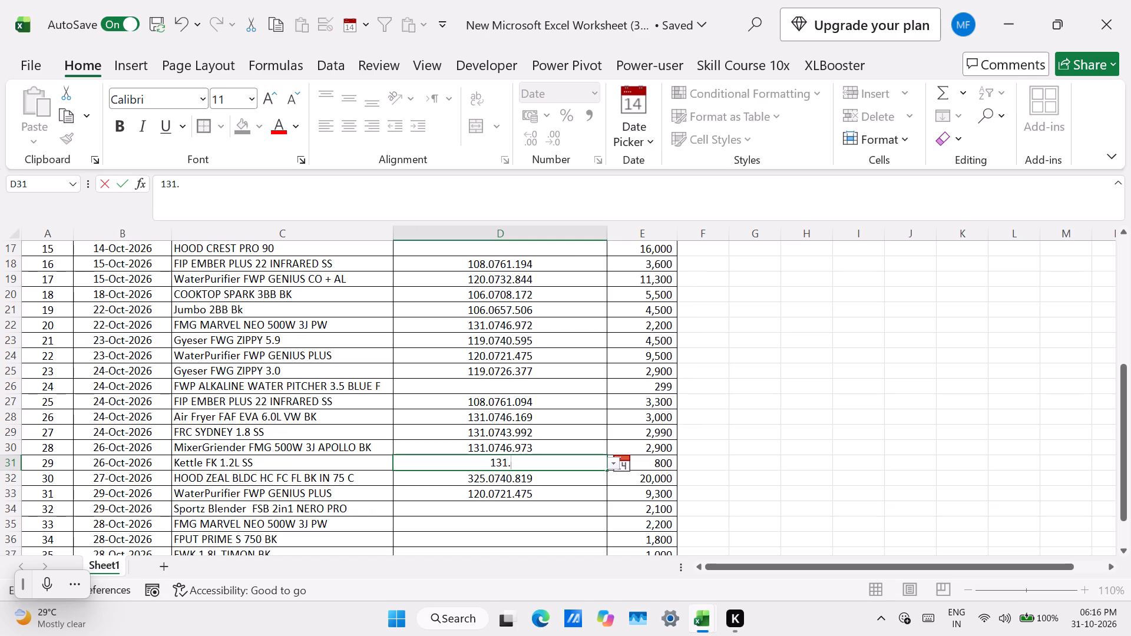
{"action": "type", "text": "0661."}
{"action": "type", "text": "198"}
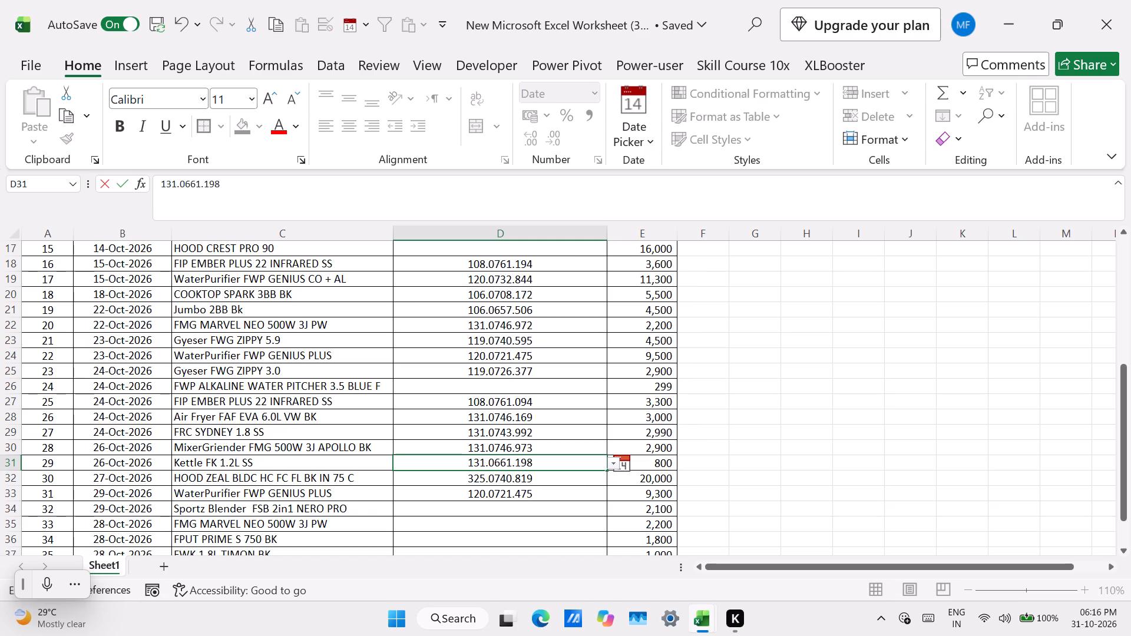
{"action": "key", "text": "Return"}
Enter 131.0756.361 as the FUNCODE for the 29-Oct-2026 Sportz Blender FSB 2in1 NERO PRO sale in cell D34.
{"action": "key", "text": "Return"}
{"action": "key", "text": "Return"}
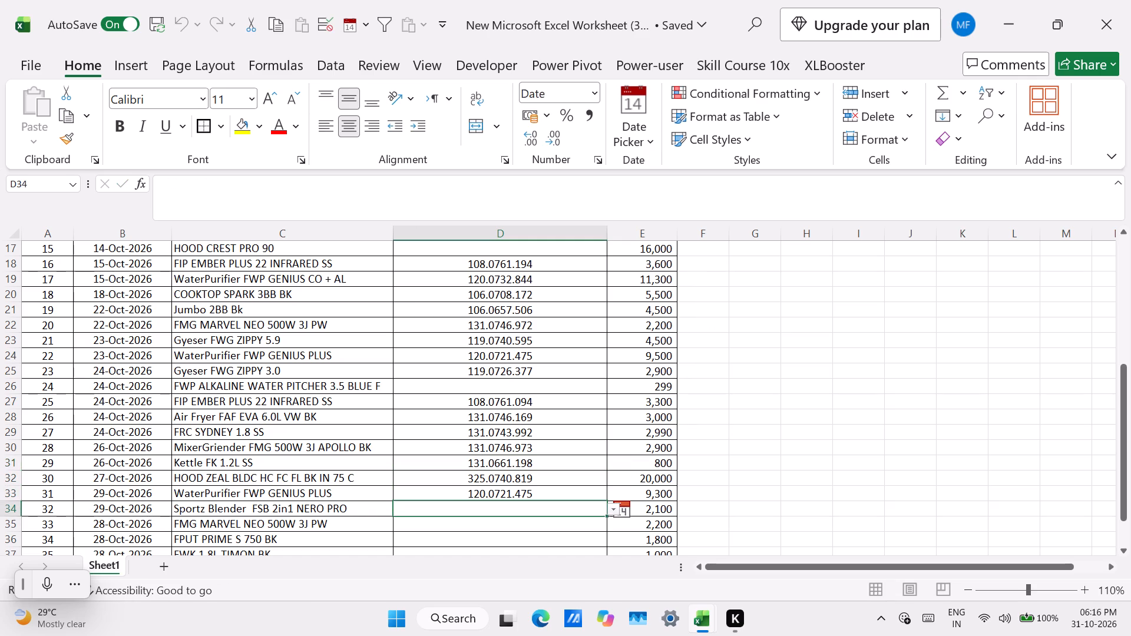
{"action": "scroll", "coordinate": [534, 464], "scroll_direction": "down", "scroll_amount": 1}
{"action": "scroll", "coordinate": [525, 377], "scroll_direction": "down", "scroll_amount": 1}
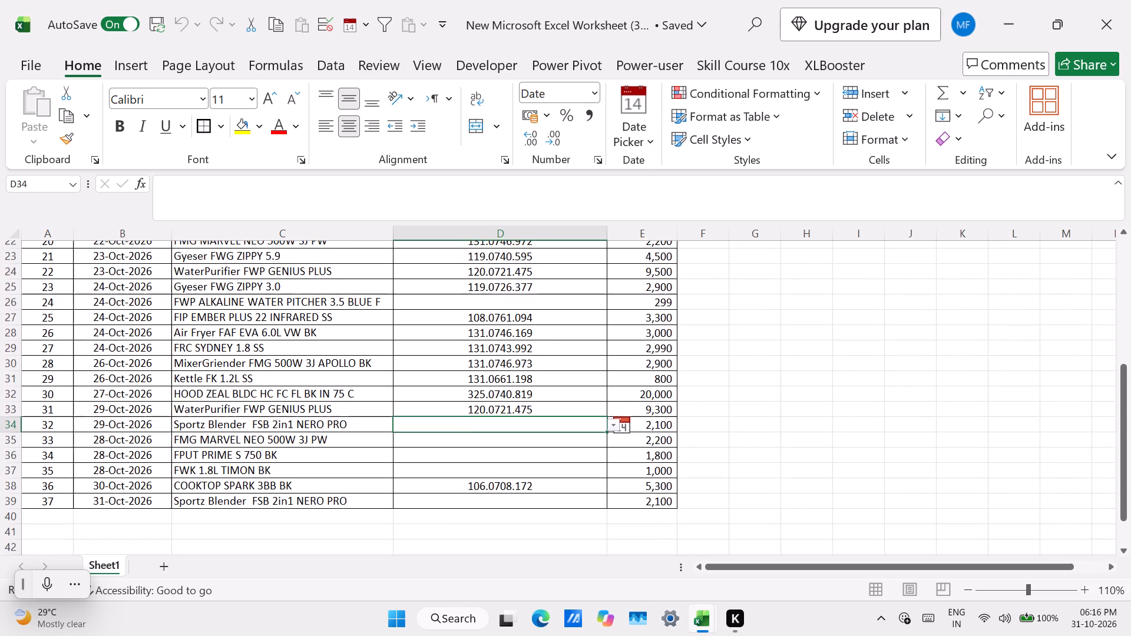
{"action": "scroll", "coordinate": [525, 377], "scroll_direction": "down", "scroll_amount": 1}
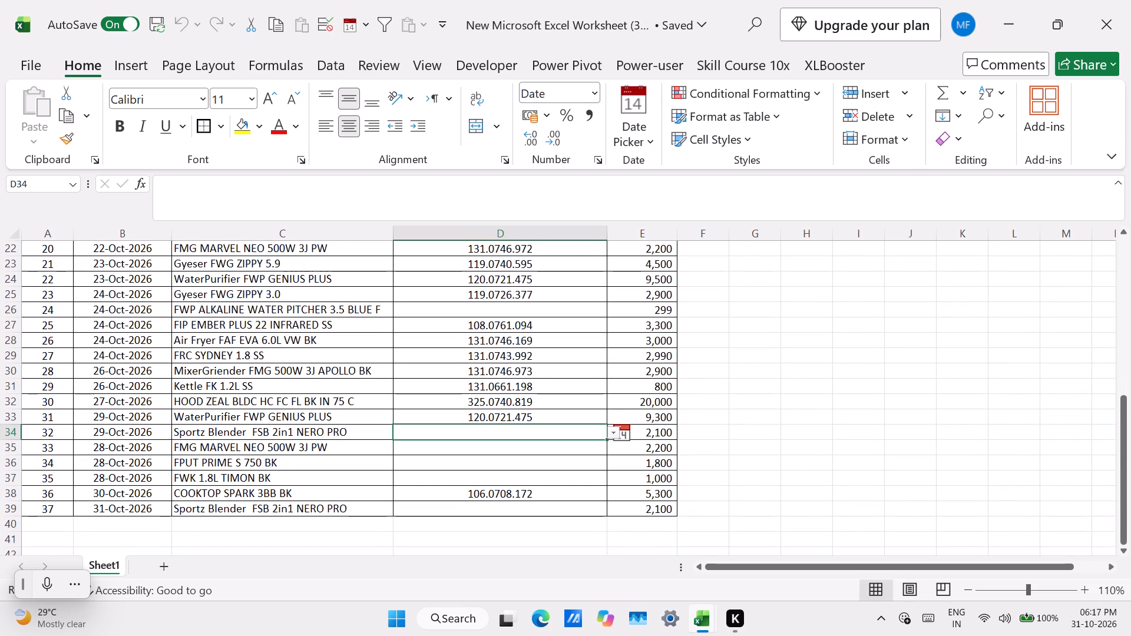
{"action": "type", "text": "131."}
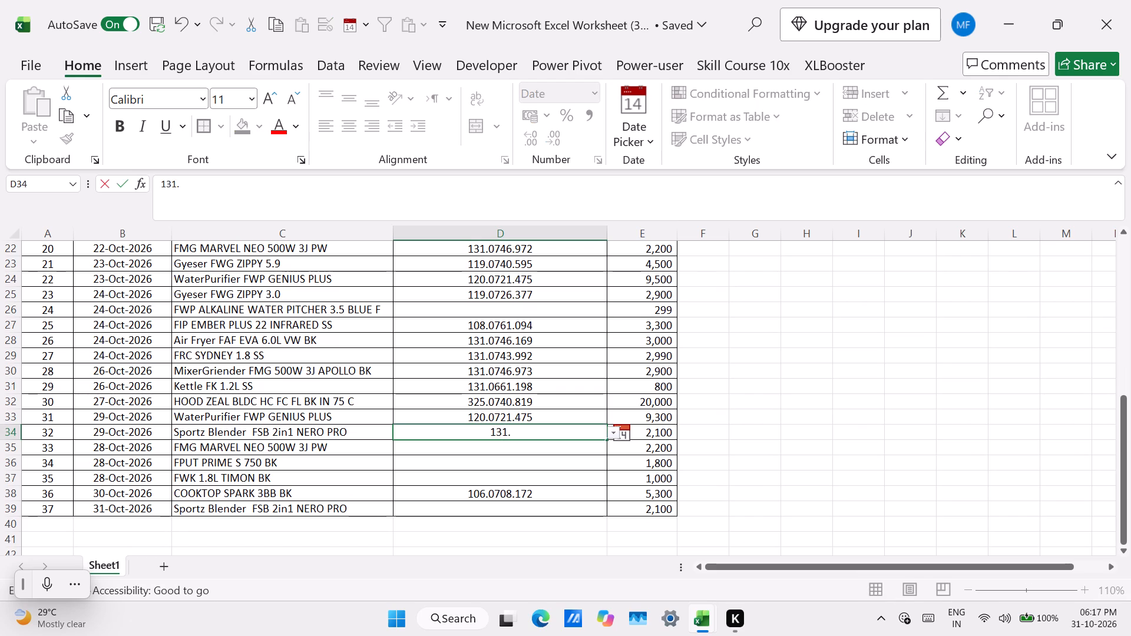
{"action": "type", "text": "0756."}
{"action": "type", "text": "361"}
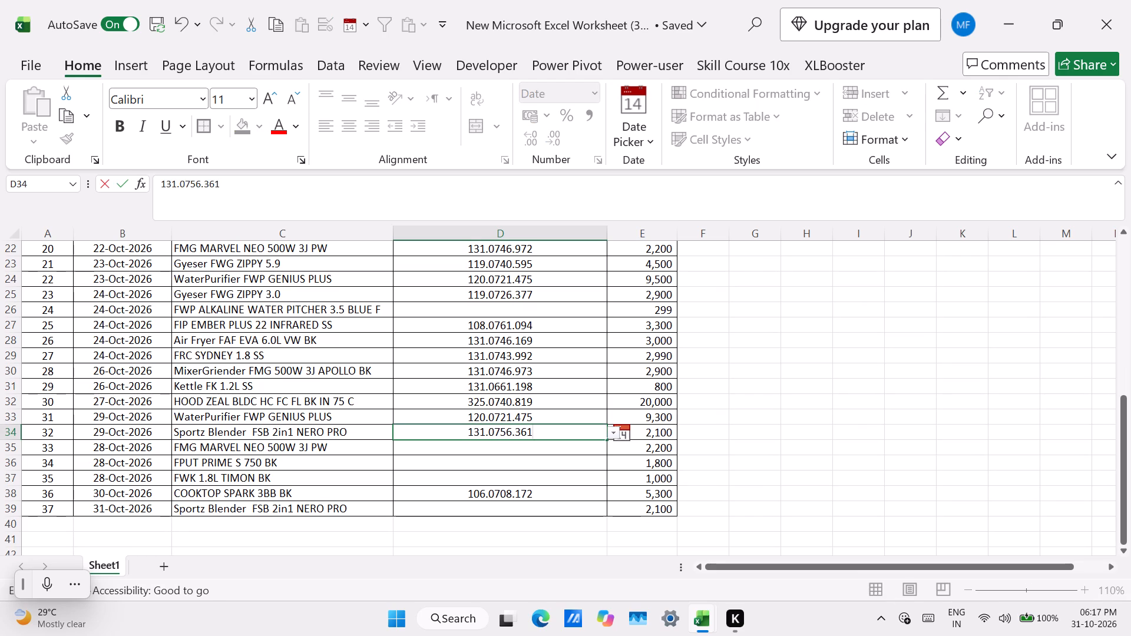
{"action": "key", "text": "Down"}
Copy the Sportz Blender FSB 2in1 NERO PRO FUNCODE from D34 into D39 for the 31-Oct-2026 sale.
{"action": "key", "text": "Up"}
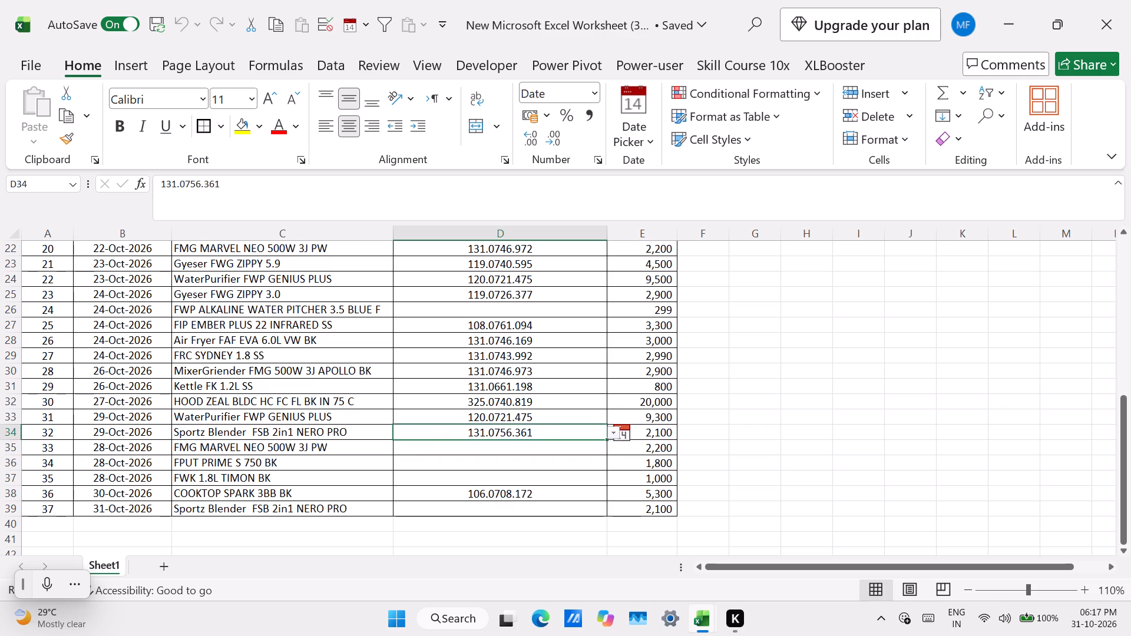
{"action": "key", "text": "ctrl+c"}
{"action": "key", "text": "Down"}
{"action": "key", "text": "Down"}
{"action": "key", "text": "Down"}
{"action": "key", "text": "Down"}
{"action": "key", "text": "Down"}
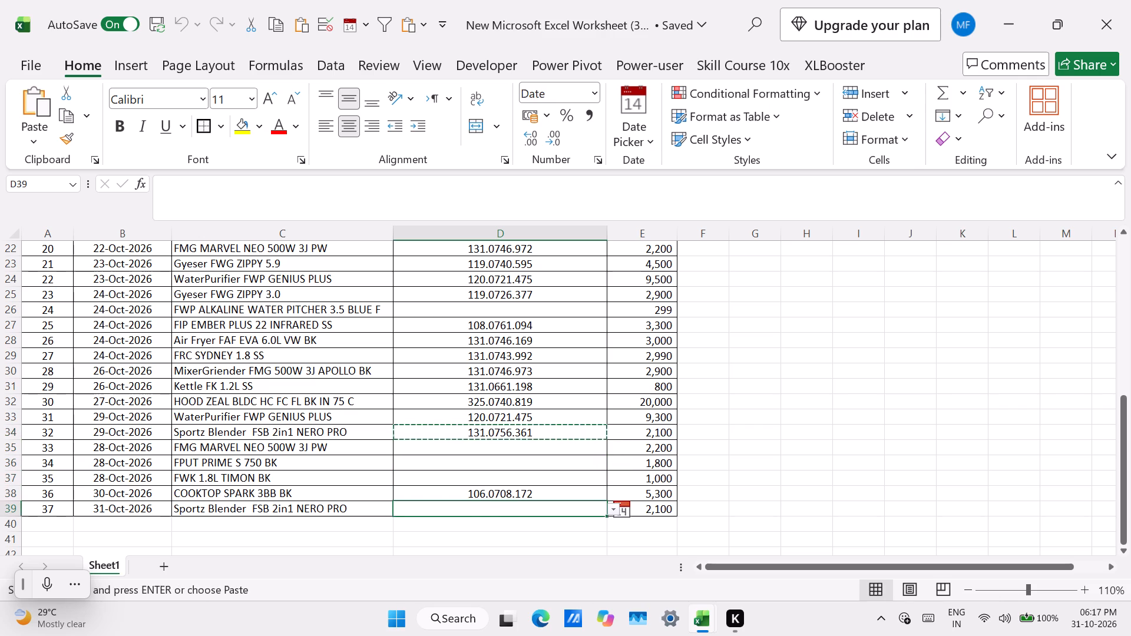
{"action": "key", "text": "ctrl+v"}
Enter 131.0746.972 as the FUNCODE for the 28-Oct-2026 FMG MARVEL NEO 500W 3J PW sale in cell D35.
{"action": "key", "text": "Up"}
{"action": "key", "text": "Up"}
{"action": "key", "text": "Up"}
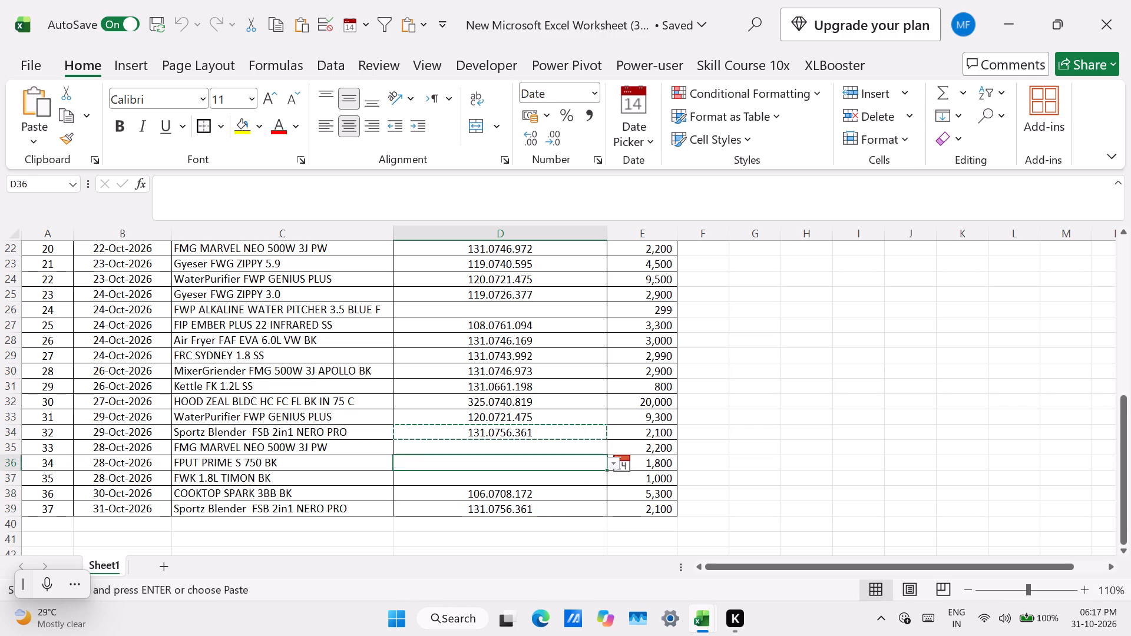
{"action": "key", "text": "Up"}
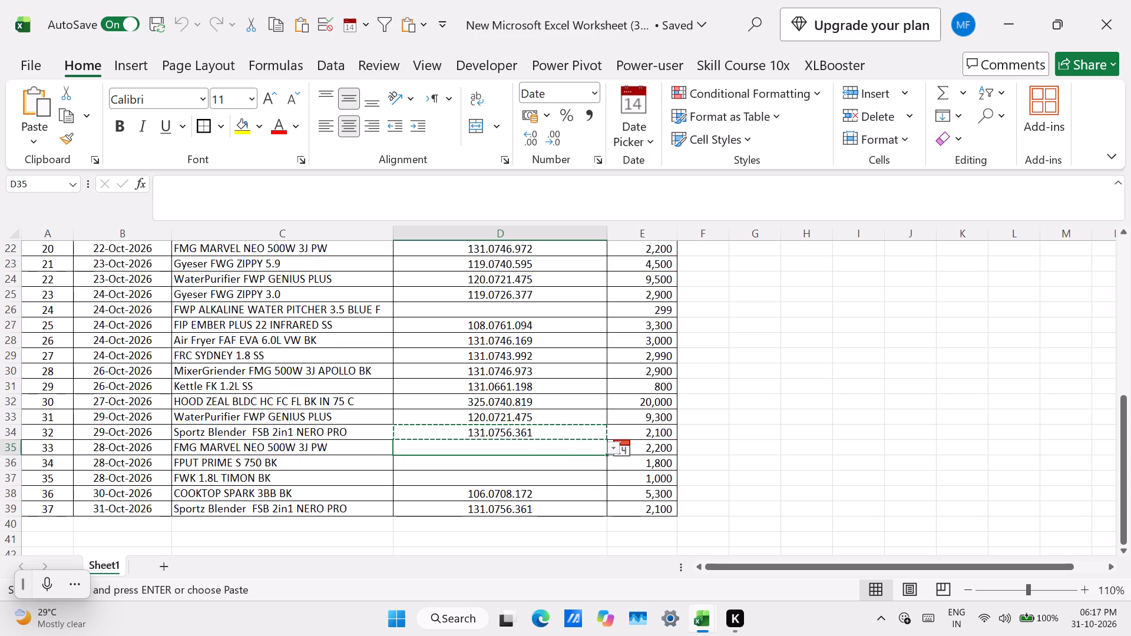
{"action": "type", "text": "131."}
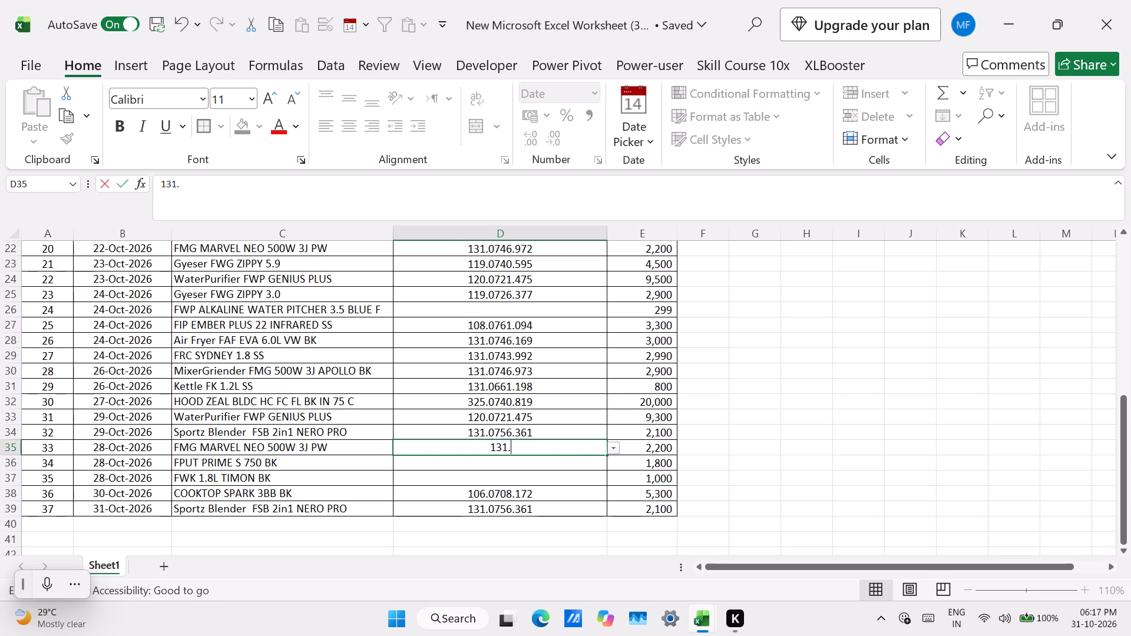
{"action": "type", "text": "07"}
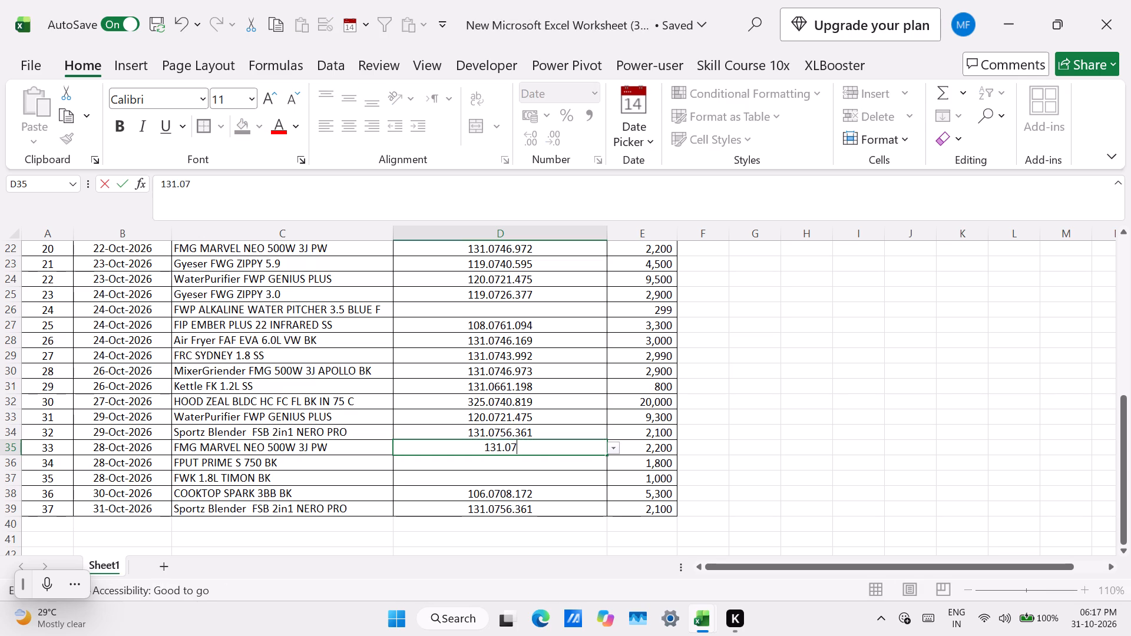
{"action": "type", "text": "46."}
{"action": "type", "text": "94"}
{"action": "key", "text": "BackSpace"}
{"action": "type", "text": "72"}
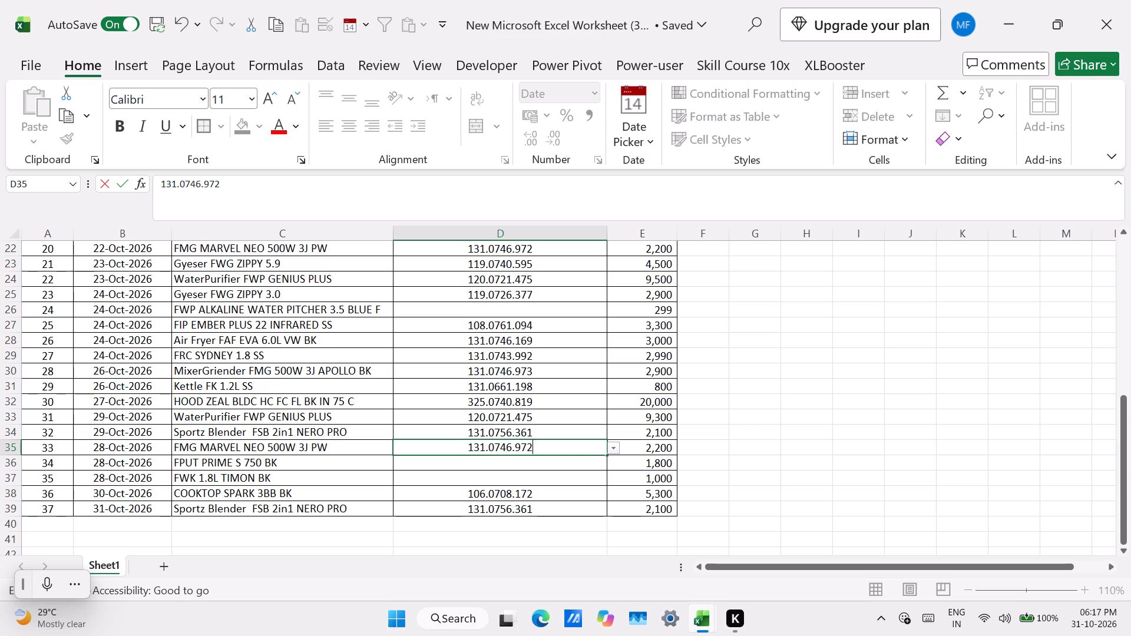
{"action": "key", "text": "Return"}
{"action": "key", "text": "Return"}
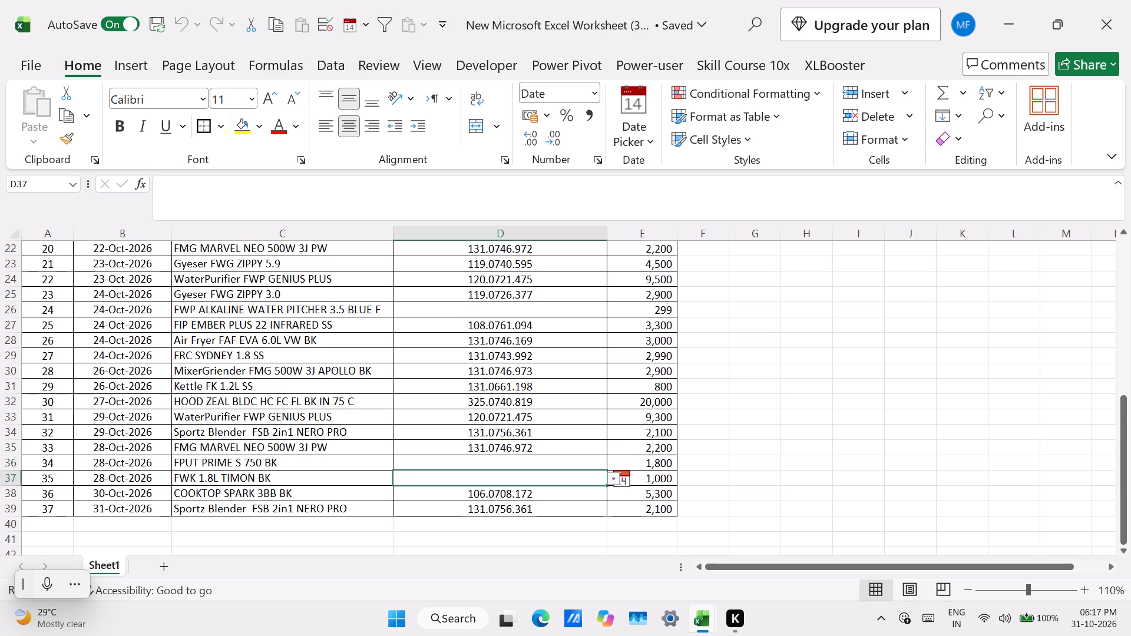
Enter 131.0743.977 as the FUNCODE for the 28-Oct-2026 FPUT PRIME S 750 BK sale in cell D36.
{"action": "key", "text": "Up"}
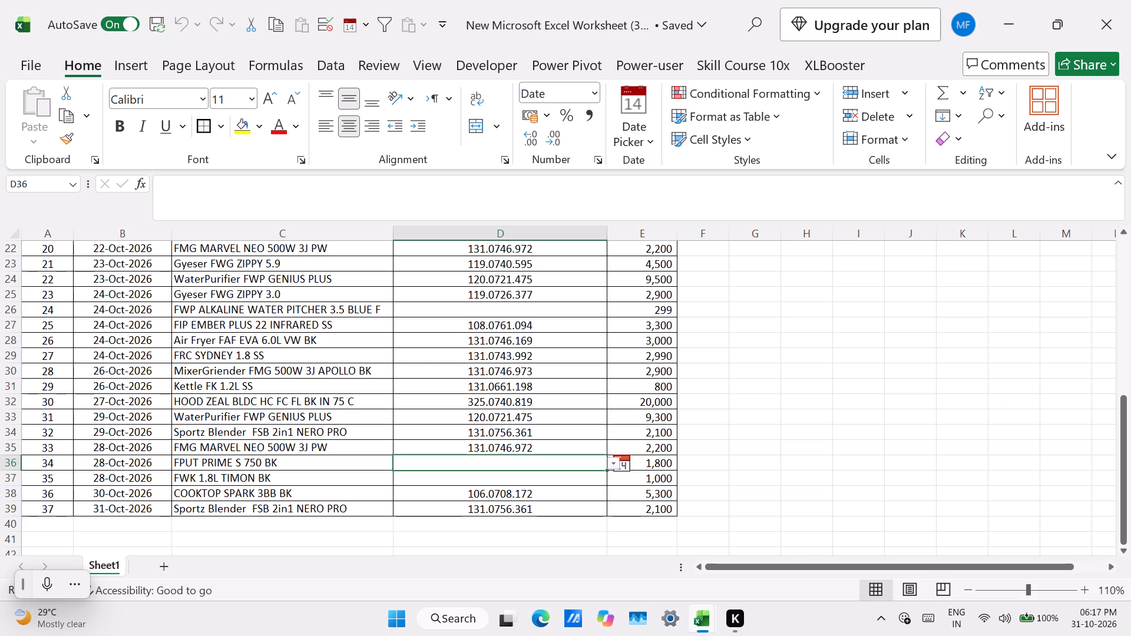
{"action": "type", "text": "131."}
{"action": "type", "text": "0743."}
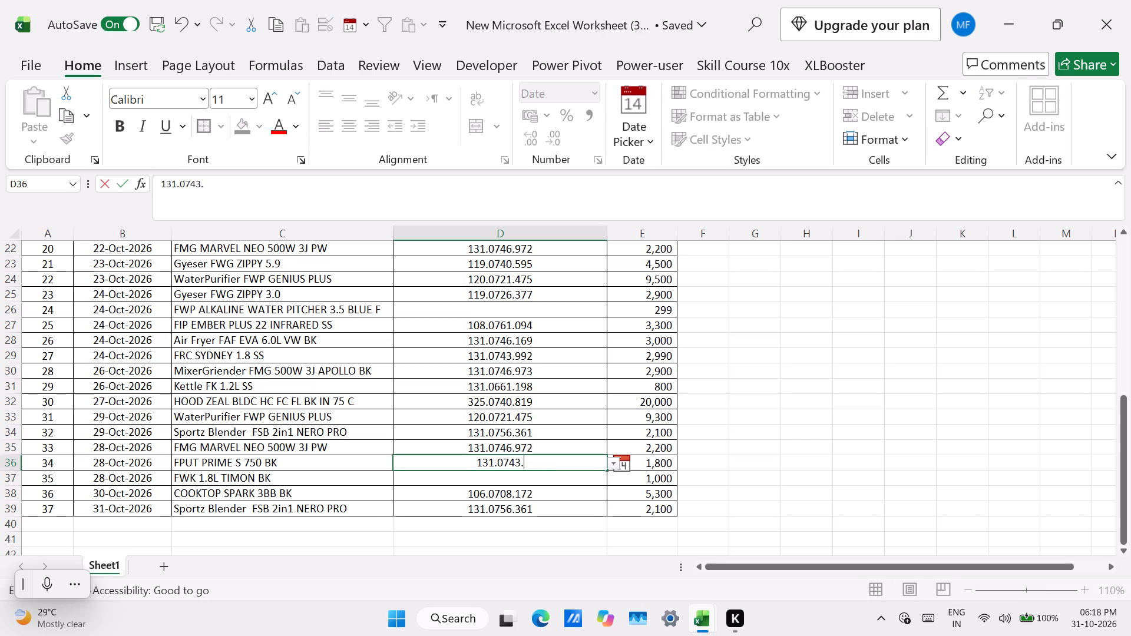
{"action": "type", "text": "977"}
{"action": "key", "text": "Return"}
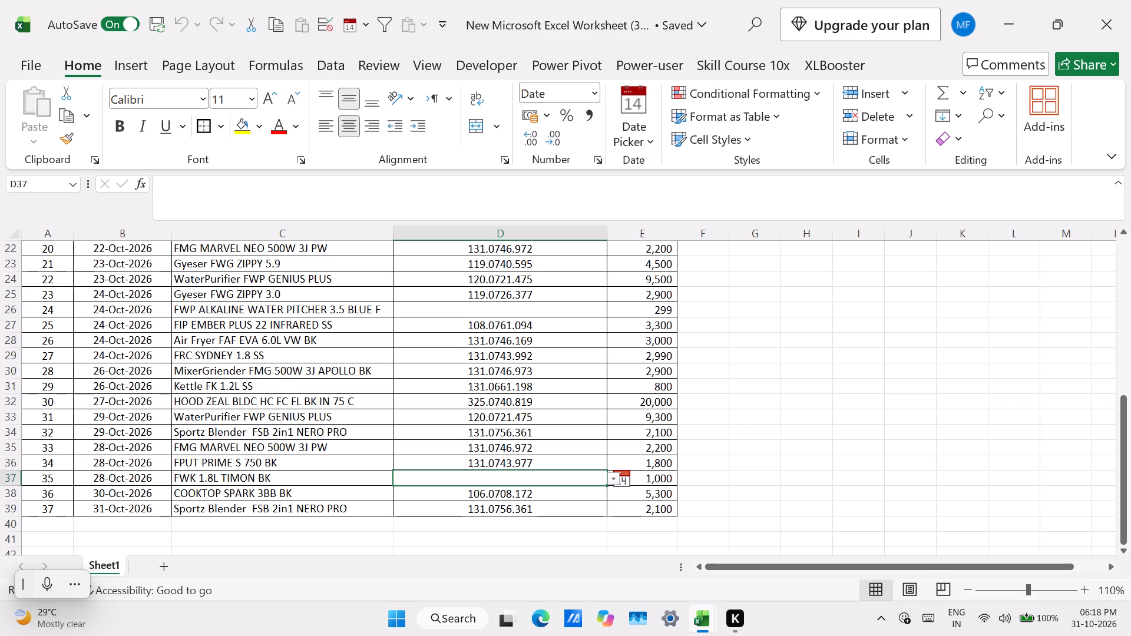
Enter 131.0736.688 as the FUNCODE for the 28-Oct-2026 FWK 1.8L TIMON BK sale in cell D37.
{"action": "type", "text": "131."}
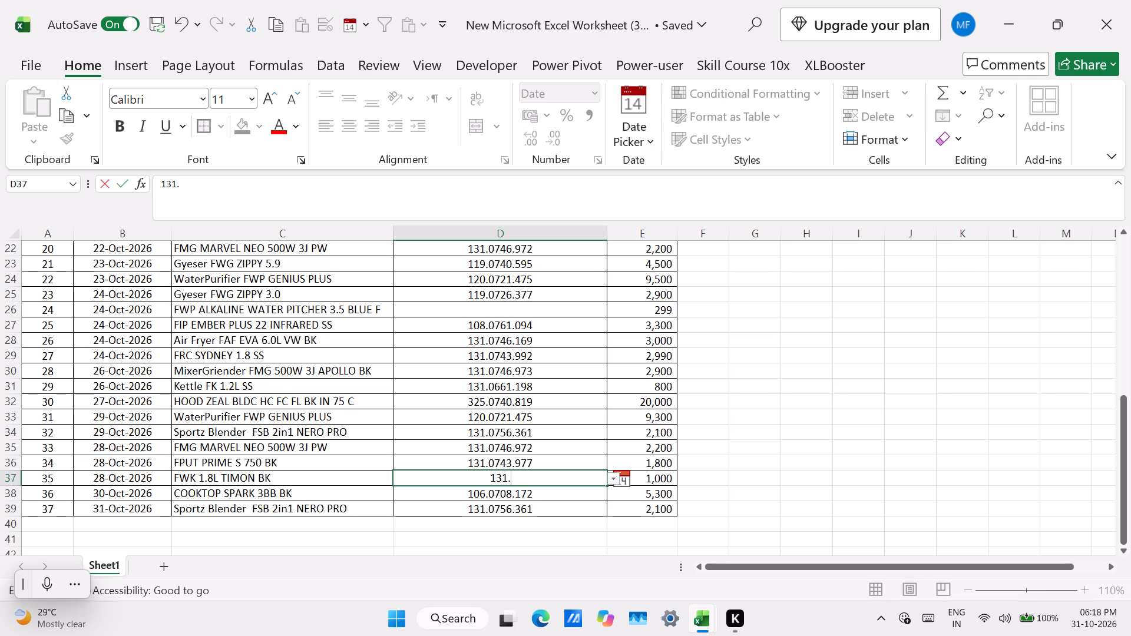
{"action": "type", "text": "0736."}
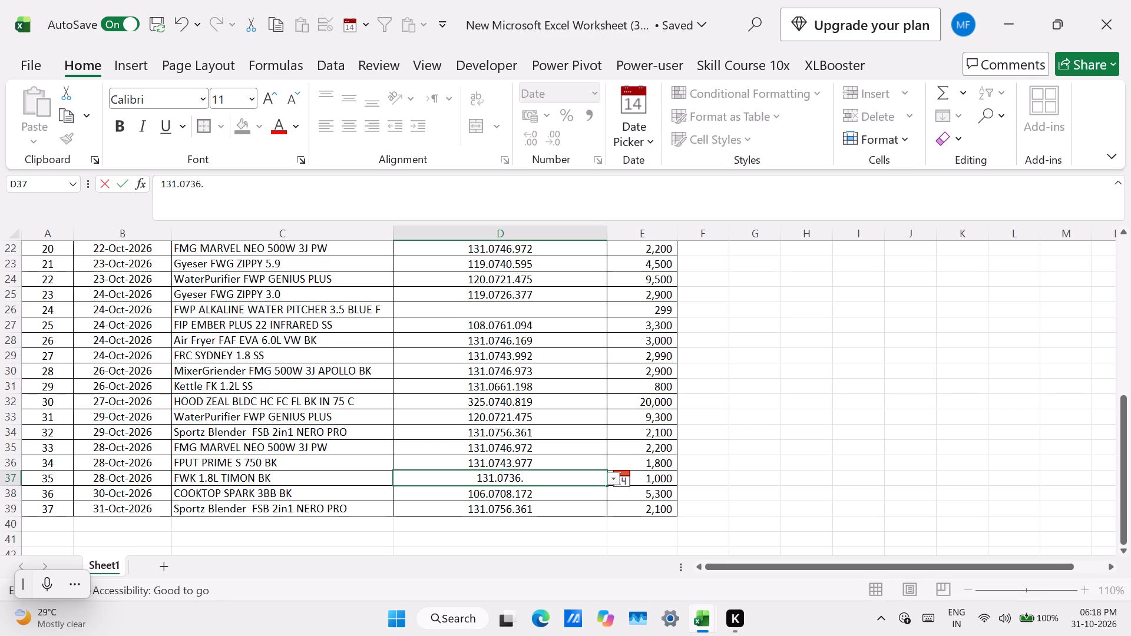
{"action": "type", "text": "688"}
{"action": "key", "text": "Up"}
Select the empty FUNCODE cell D3 for the 3-Oct-2026 HOOD CREST PRO 90 sale.
{"action": "key", "text": "Up"}
{"action": "key", "text": "Up"}
{"action": "key", "text": "Up"}
{"action": "key", "text": "Up"}
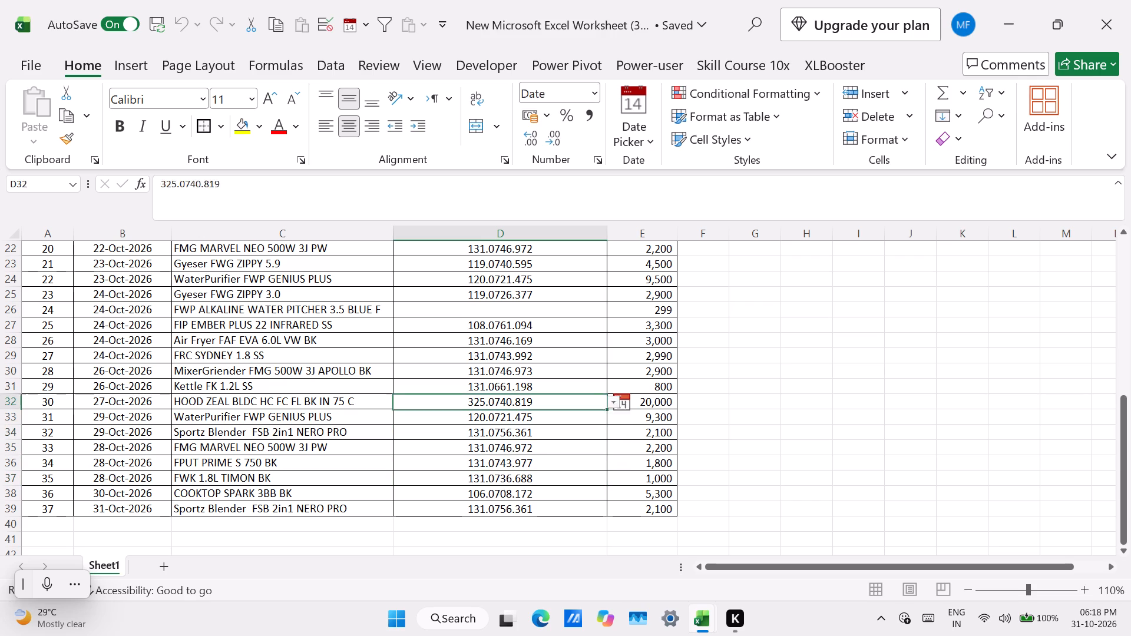
{"action": "key", "text": "Up"}
{"action": "key", "text": "Up"}
{"action": "scroll", "coordinate": [519, 379], "scroll_direction": "up", "scroll_amount": 4}
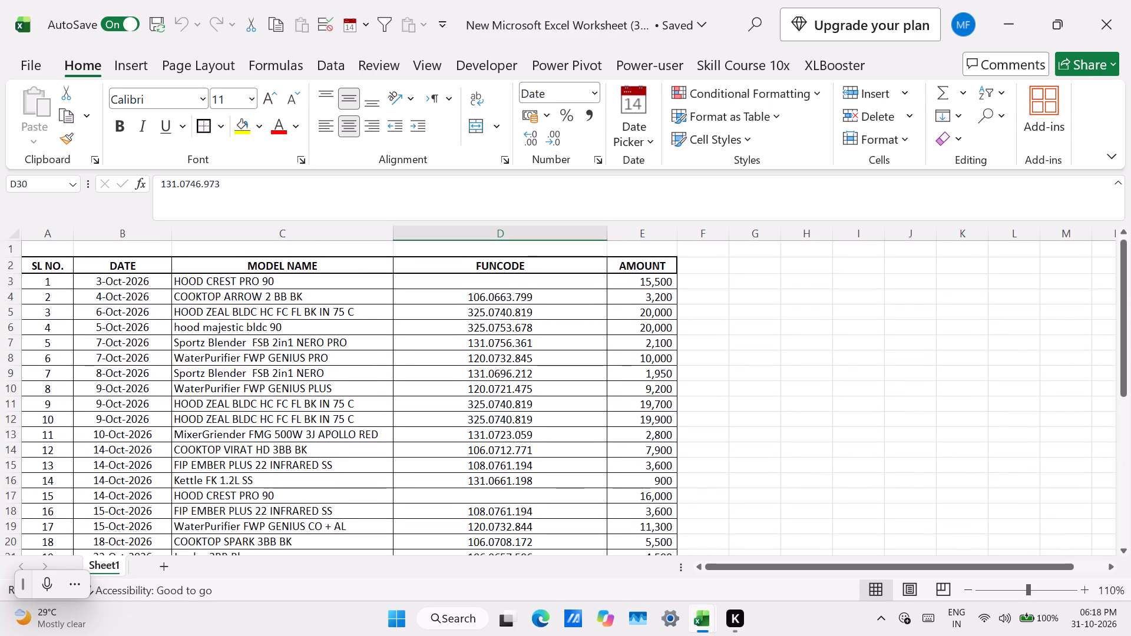
{"action": "left_click", "coordinate": [501, 281]}
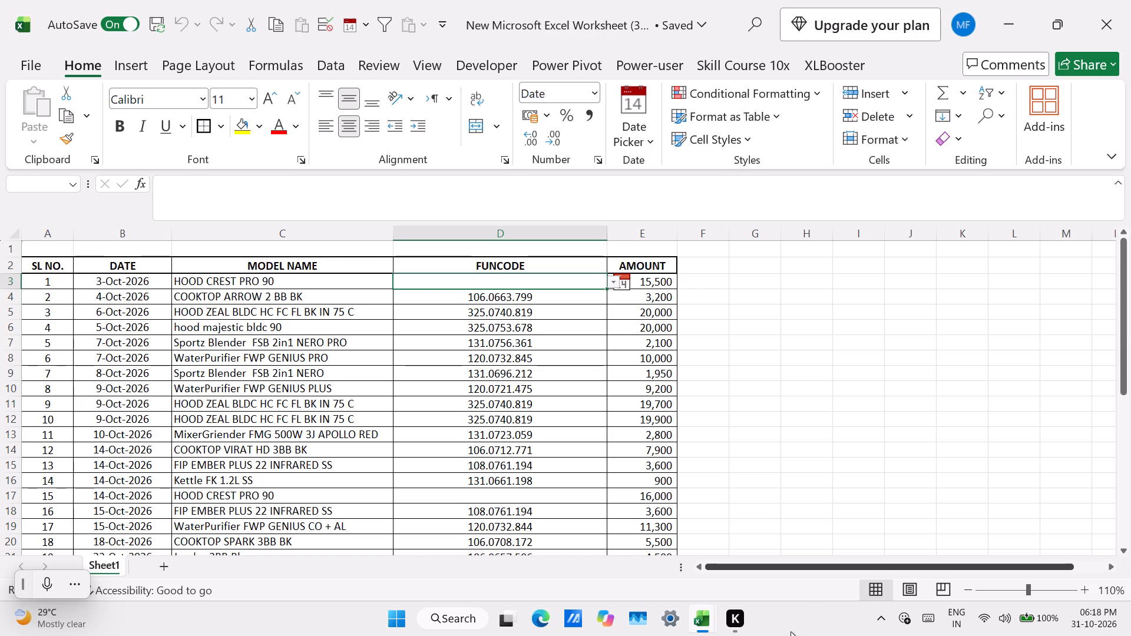
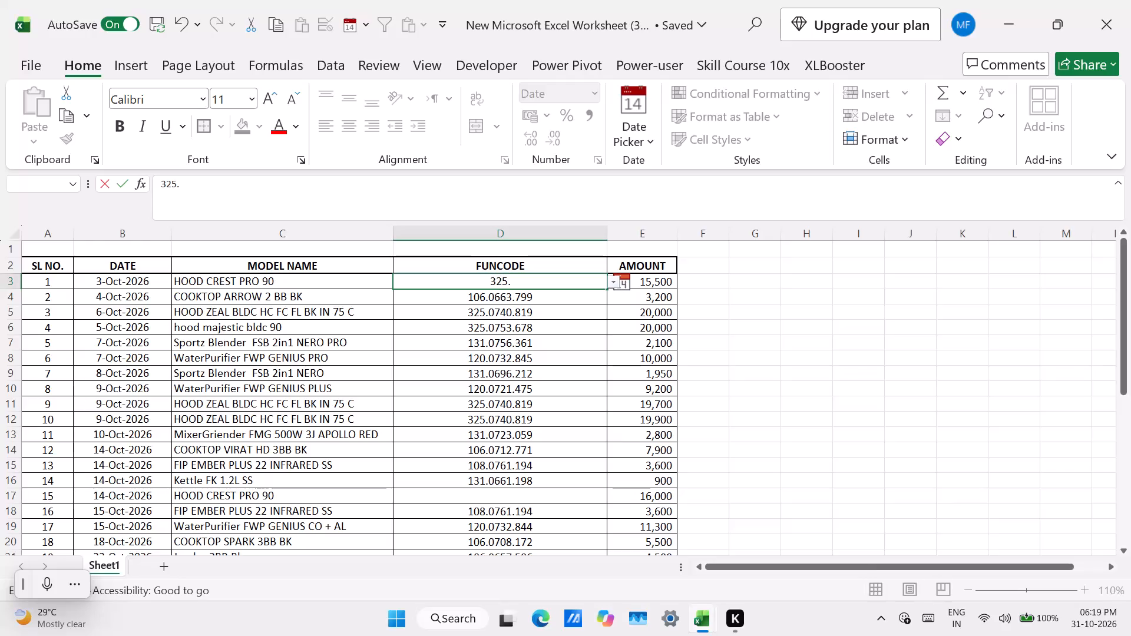
Complete the FUNCODE for the 3-Oct-2026 HOOD CREST PRO 90 sale in cell D3 as 325.0718.879.
{"action": "type", "text": "0718."}
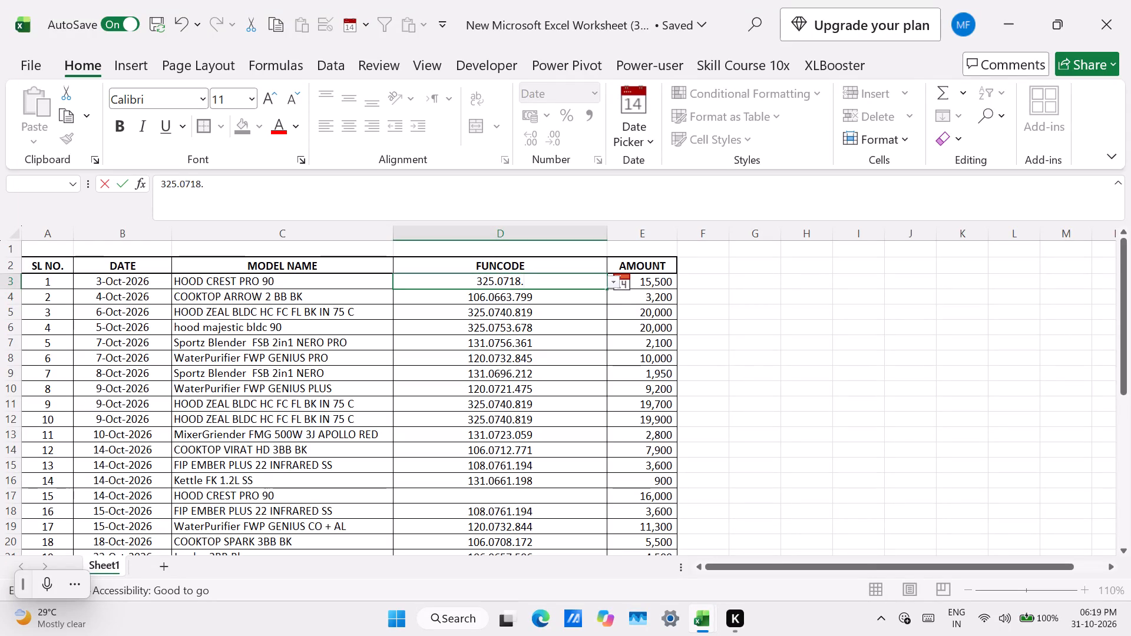
{"action": "type", "text": "879"}
{"action": "key", "text": "Return"}
Enter 325.0718.879 as the FUNCODE for the 14-Oct-2026 HOOD CREST PRO 90 sale in cell D17.
{"action": "key", "text": "Return"}
{"action": "key", "text": "Return"}
{"action": "key", "text": "Return"}
{"action": "key", "text": "Return"}
{"action": "key", "text": "Return"}
{"action": "key", "text": "Return"}
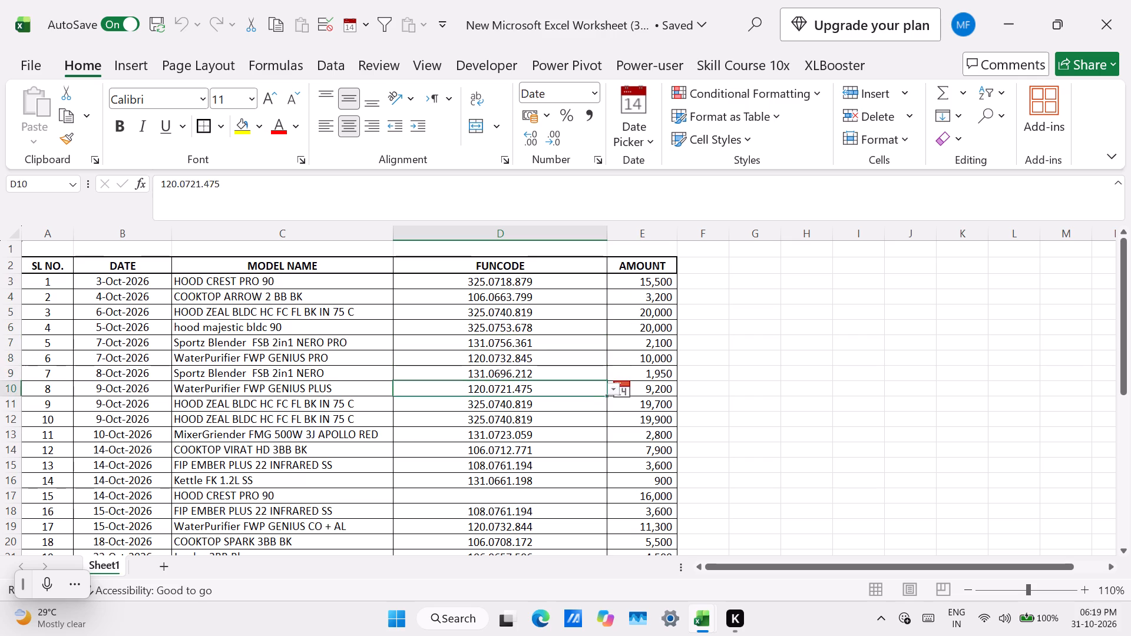
{"action": "key", "text": "Return"}
{"action": "key", "text": "Return"}
{"action": "key", "text": "Return"}
{"action": "key", "text": "Return"}
{"action": "key", "text": "Return"}
{"action": "key", "text": "Return"}
{"action": "key", "text": "Return"}
{"action": "type", "text": "325."}
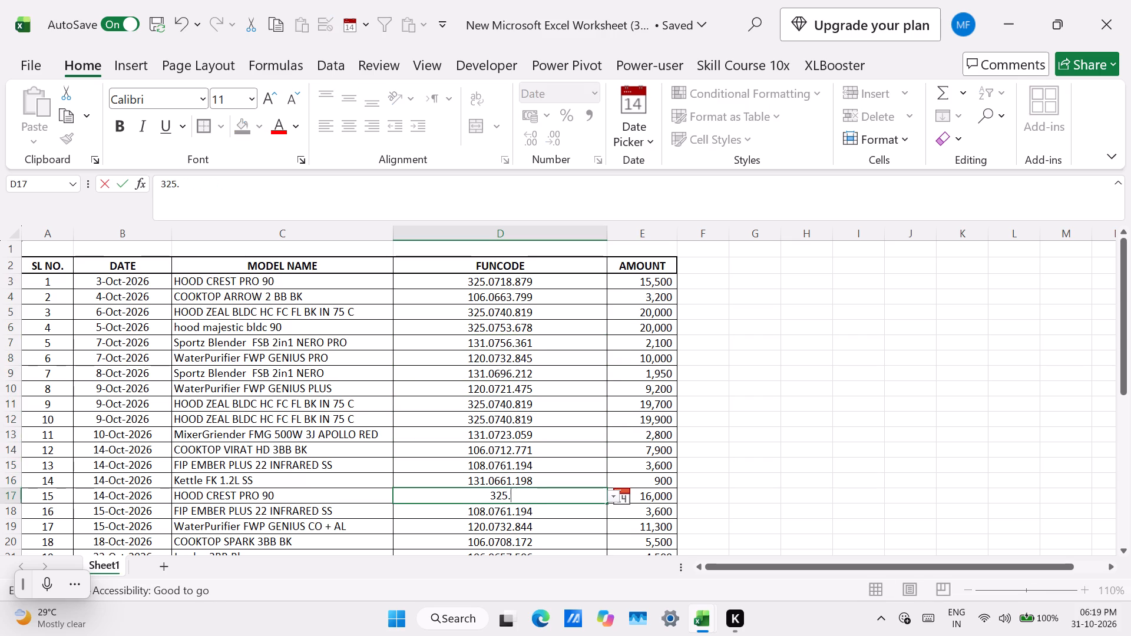
{"action": "type", "text": "0718"}
{"action": "key", "text": "period"}
{"action": "type", "text": "876"}
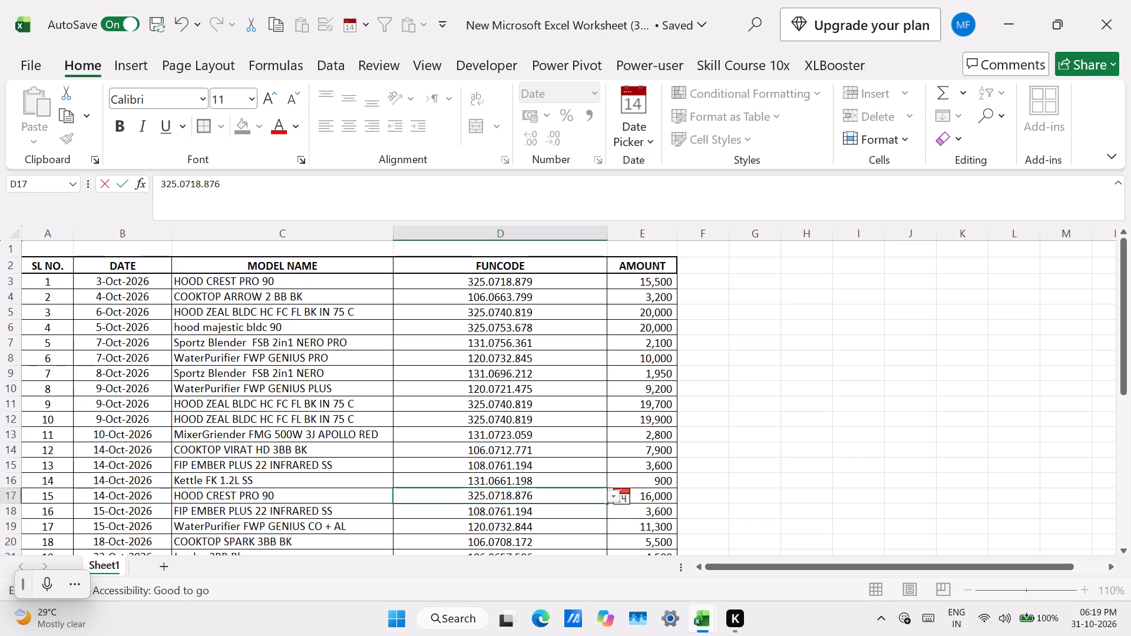
{"action": "key", "text": "BackSpace"}
{"action": "key", "text": "9"}
{"action": "key", "text": "Return"}
Select the empty FUNCODE cell D26 for the 24-Oct-2026 FWP ALKALINE WATER PITCHER 3.5 BLUE F sale.
{"action": "key", "text": "Return"}
{"action": "scroll", "coordinate": [498, 281], "scroll_direction": "down", "scroll_amount": 3}
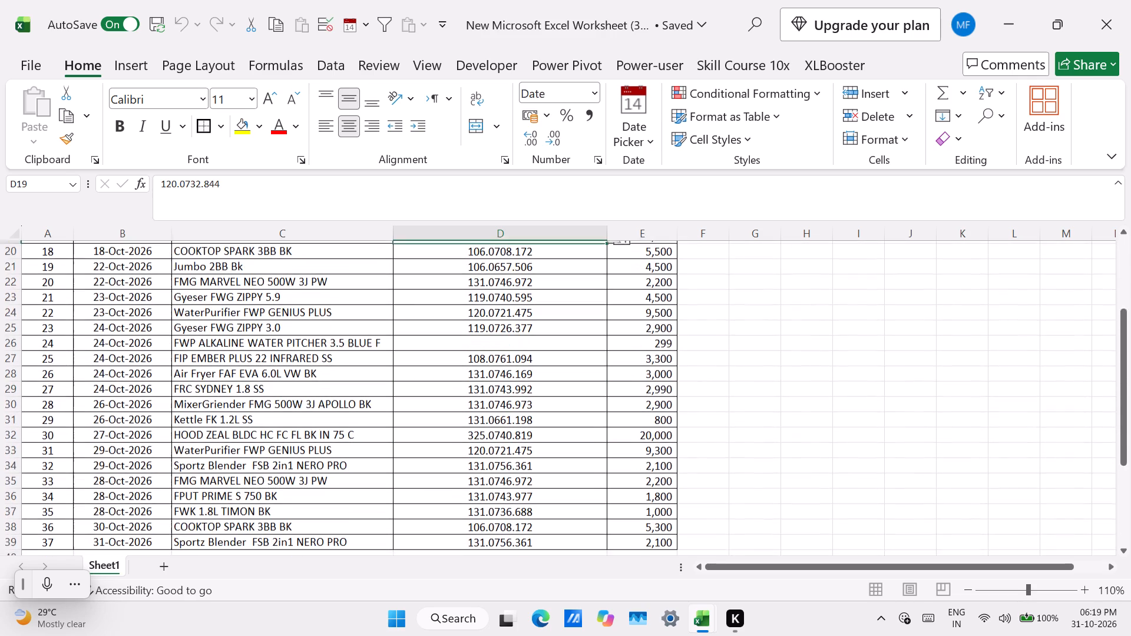
{"action": "scroll", "coordinate": [498, 281], "scroll_direction": "down", "scroll_amount": 1}
{"action": "left_click", "coordinate": [497, 344]}
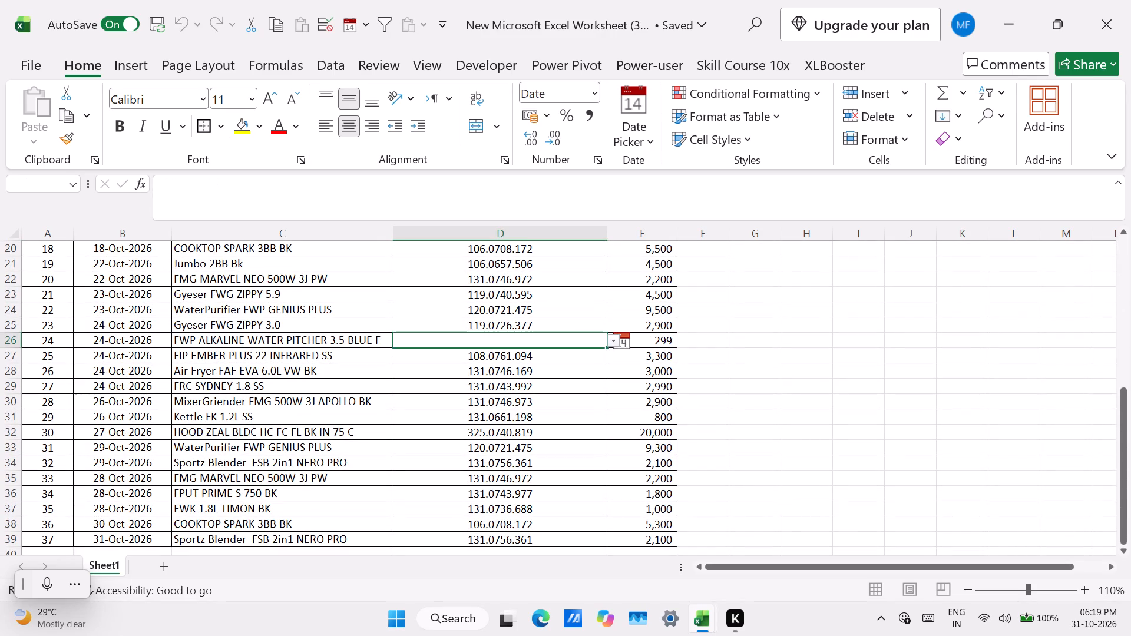
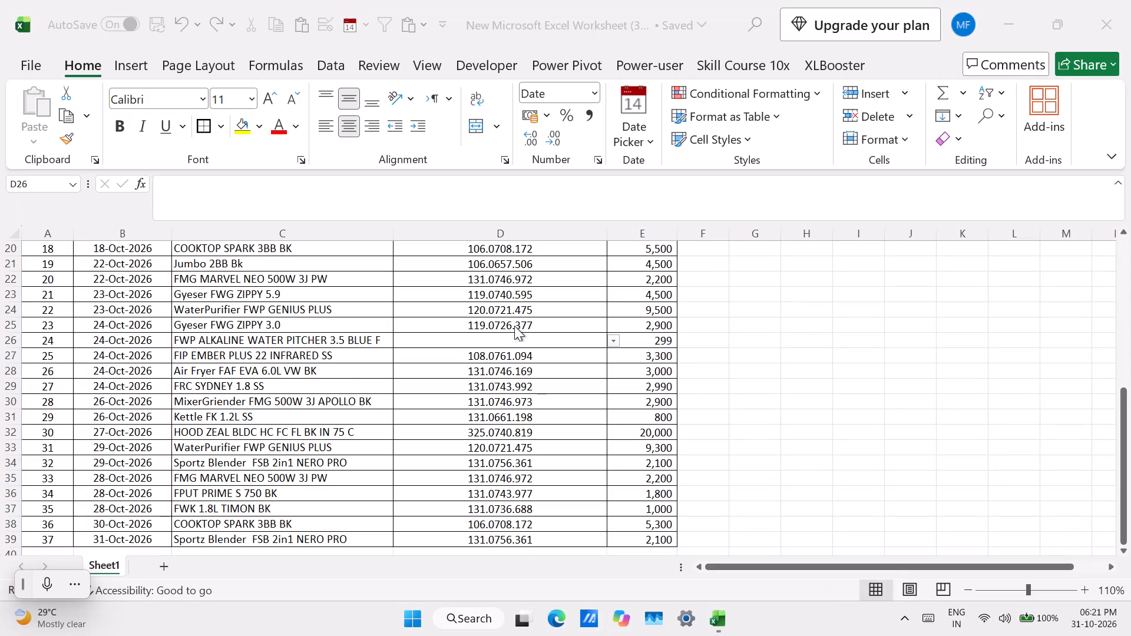
Enter 120.0757.281 as the FUNCODE for the 24-Oct-2026 FWP ALKALINE WATER PITCHER 3.5 BLUE F sale in cell D26.
{"action": "left_click", "coordinate": [524, 340]}
{"action": "type", "text": "120."}
{"action": "type", "text": "0757."}
{"action": "type", "text": "281"}
{"action": "key", "text": "Return"}
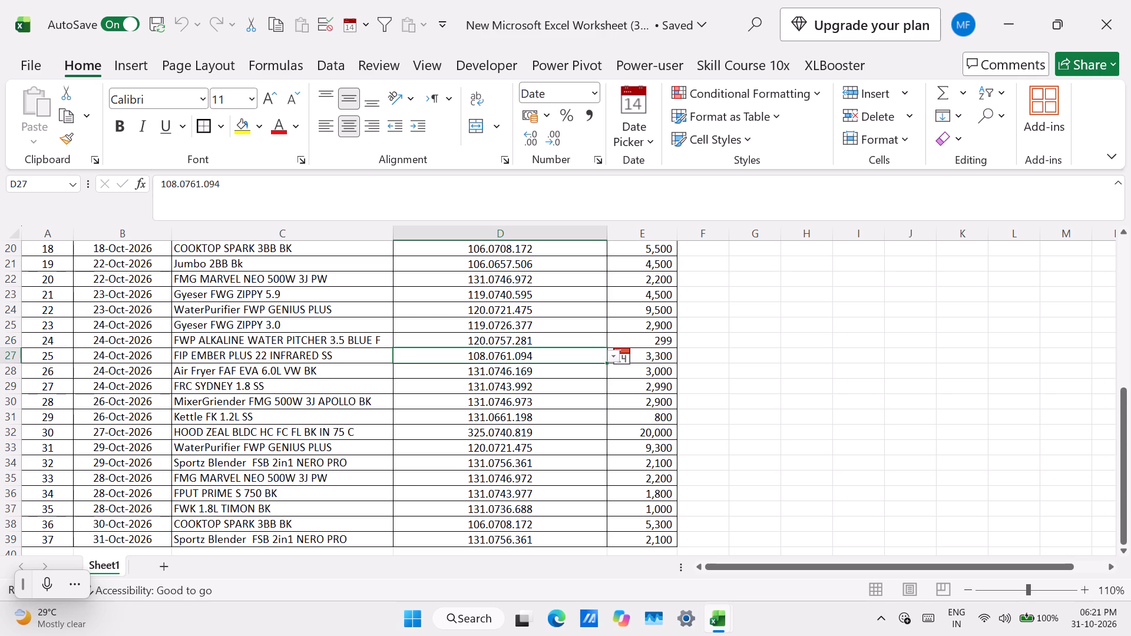
{"action": "left_click", "coordinate": [524, 340]}
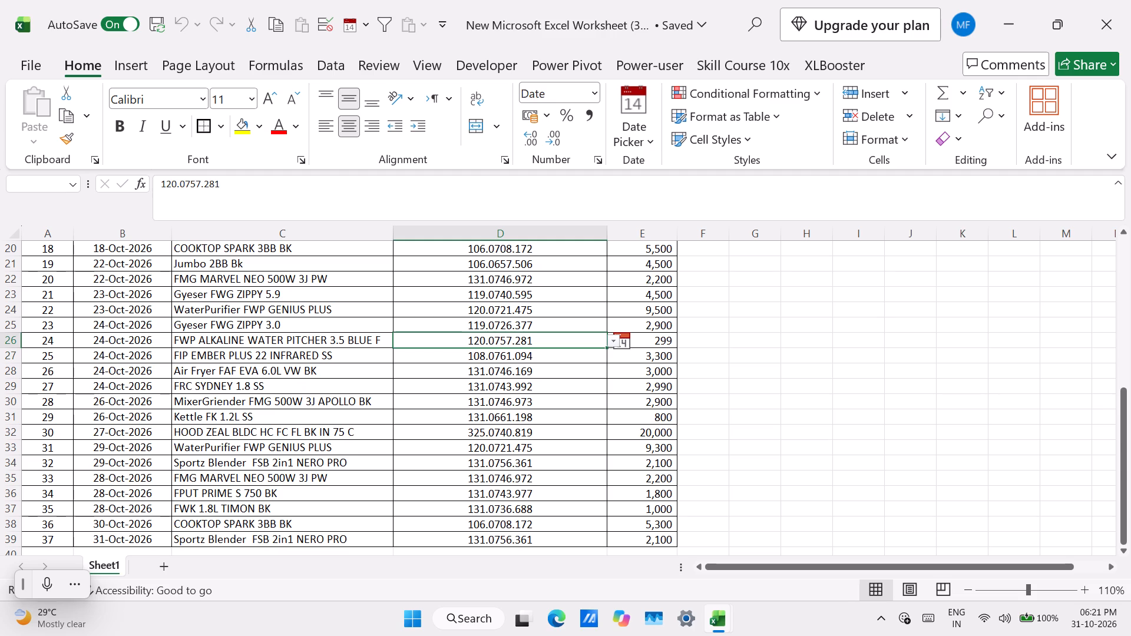
{"action": "left_click", "coordinate": [809, 358]}
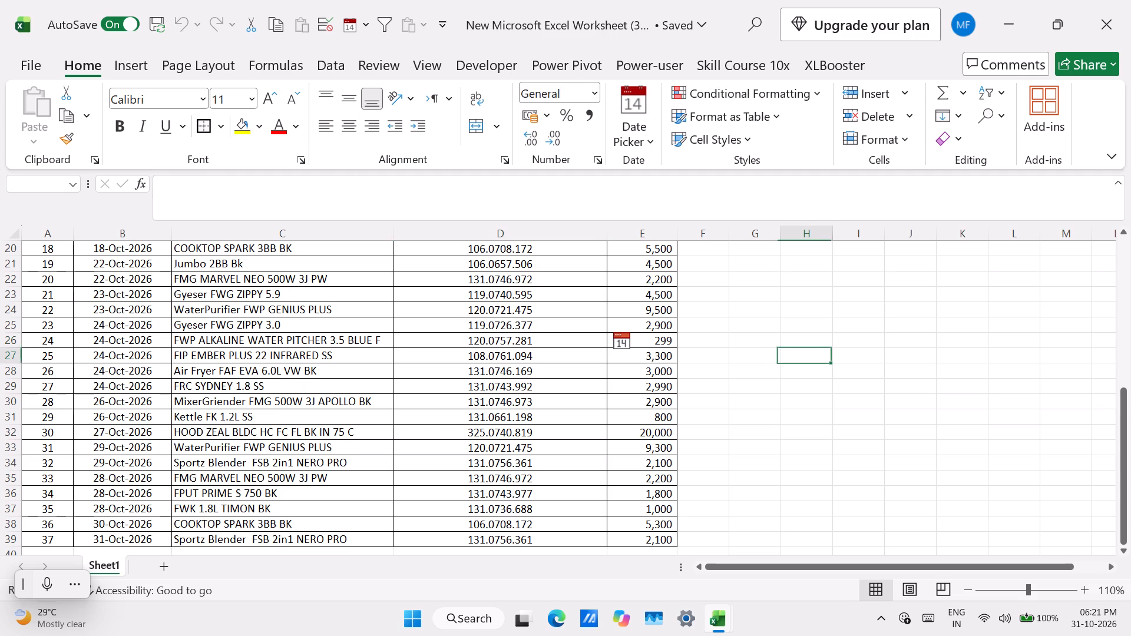
Save the October sales workbook, New Microsoft Excel Worksheet (3).xlsx, and close it.
{"action": "key", "text": "ctrl+s"}
{"action": "scroll", "coordinate": [361, 314], "scroll_direction": "down", "scroll_amount": 5}
{"action": "left_click", "coordinate": [1130, 0]}
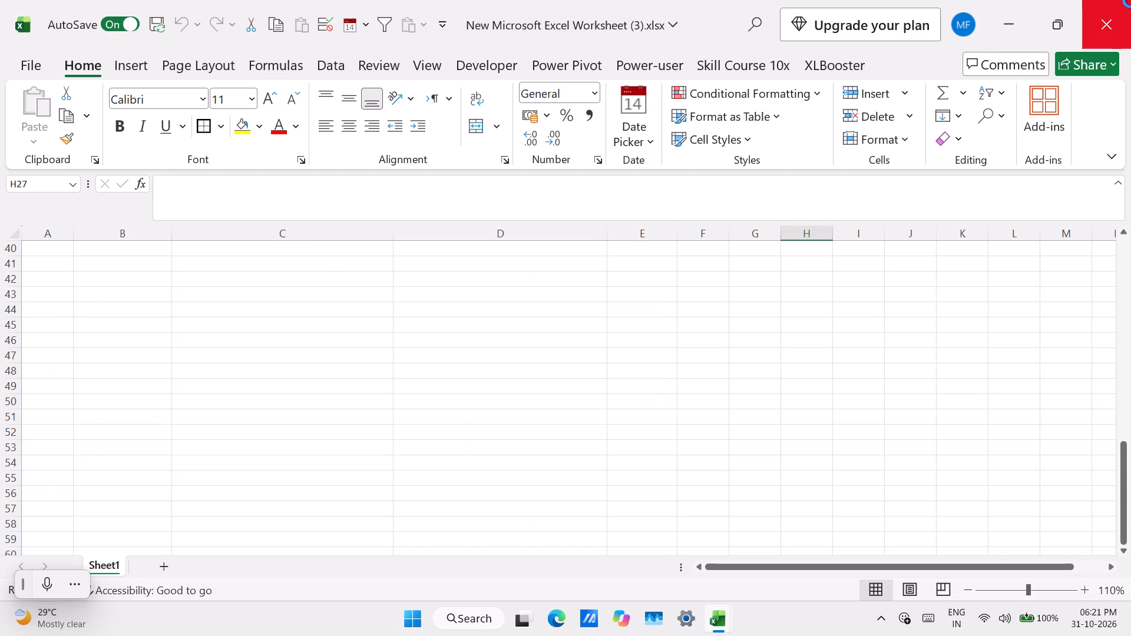
Save the Faber Stock Register workbook and close it.
{"action": "left_click", "coordinate": [654, 430]}
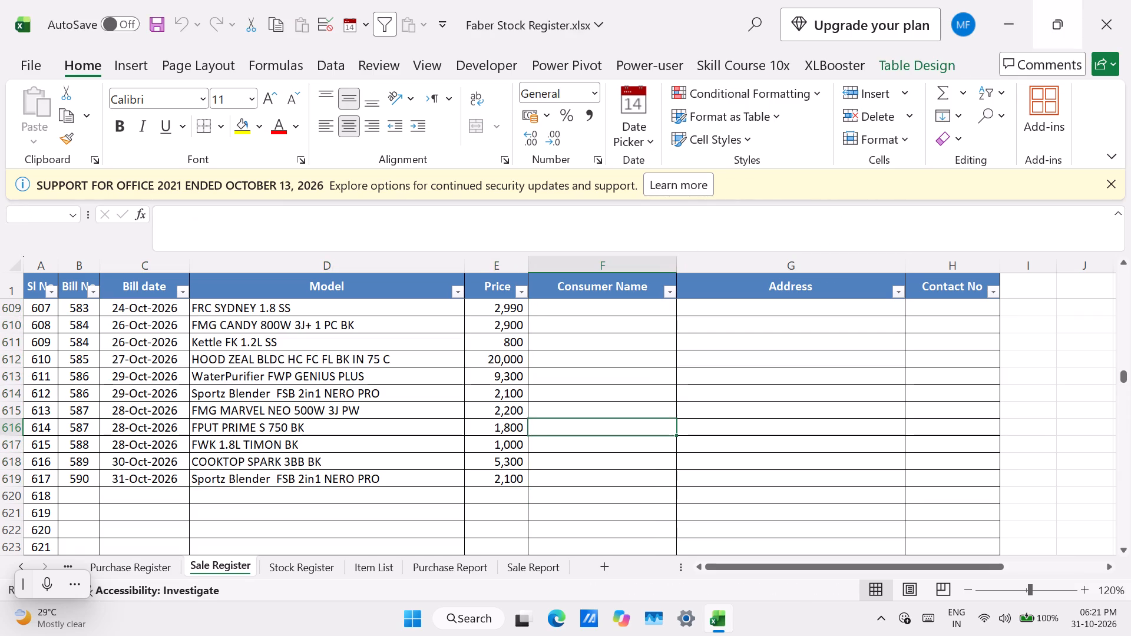
{"action": "key", "text": "ctrl+s"}
{"action": "left_click", "coordinate": [796, 429]}
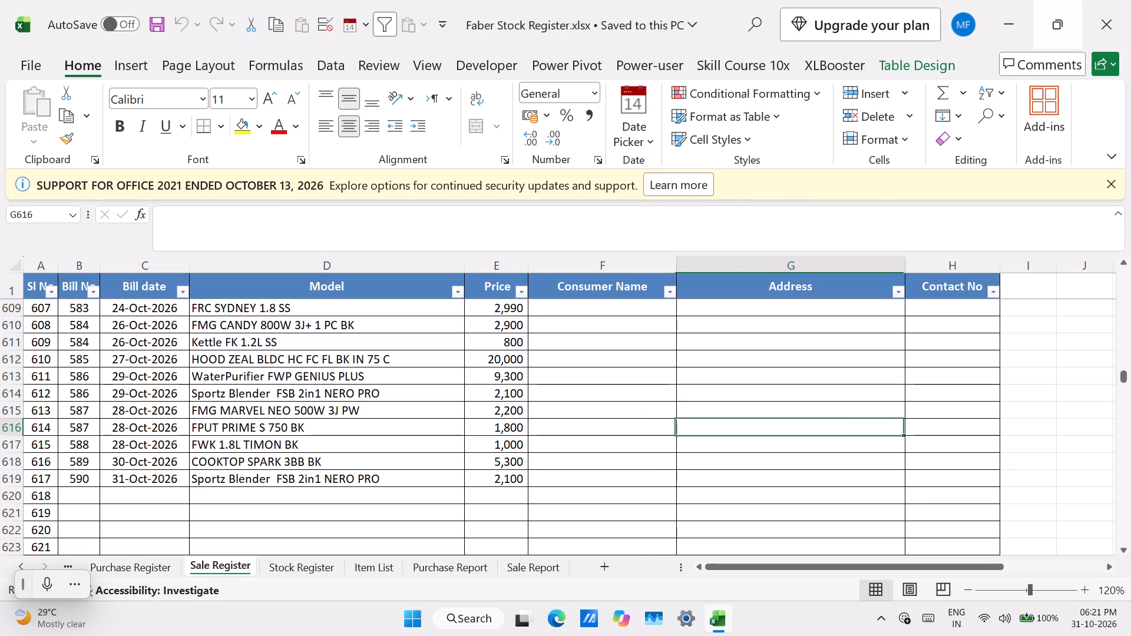
{"action": "left_click", "coordinate": [1118, 15]}
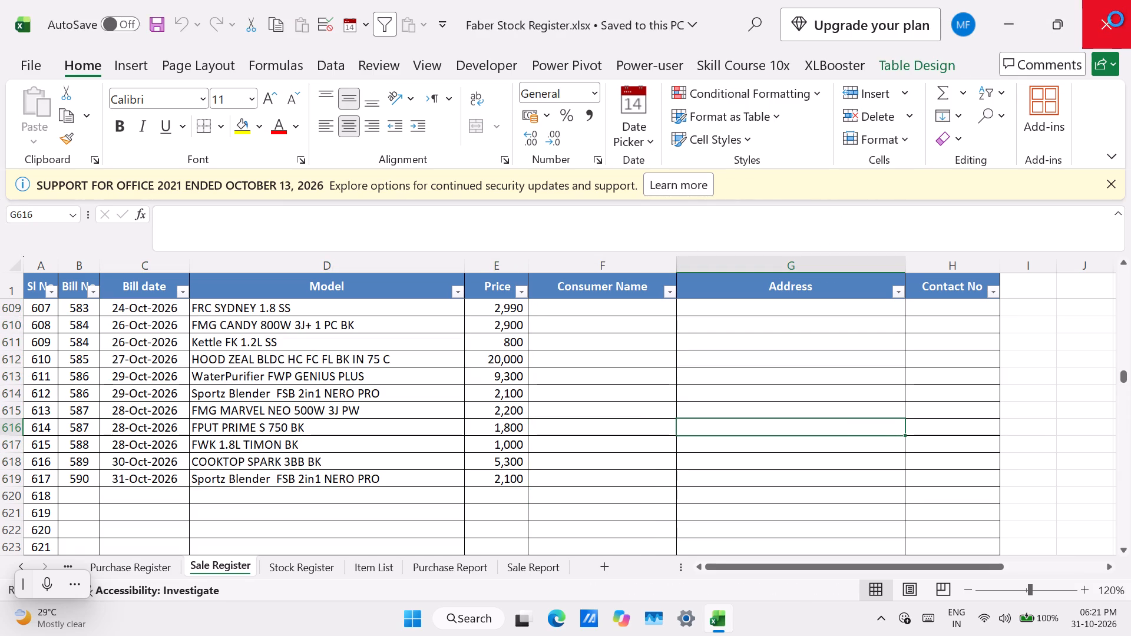
Launch the Kuro app from the desktop.
{"action": "left_click", "coordinate": [825, 273]}
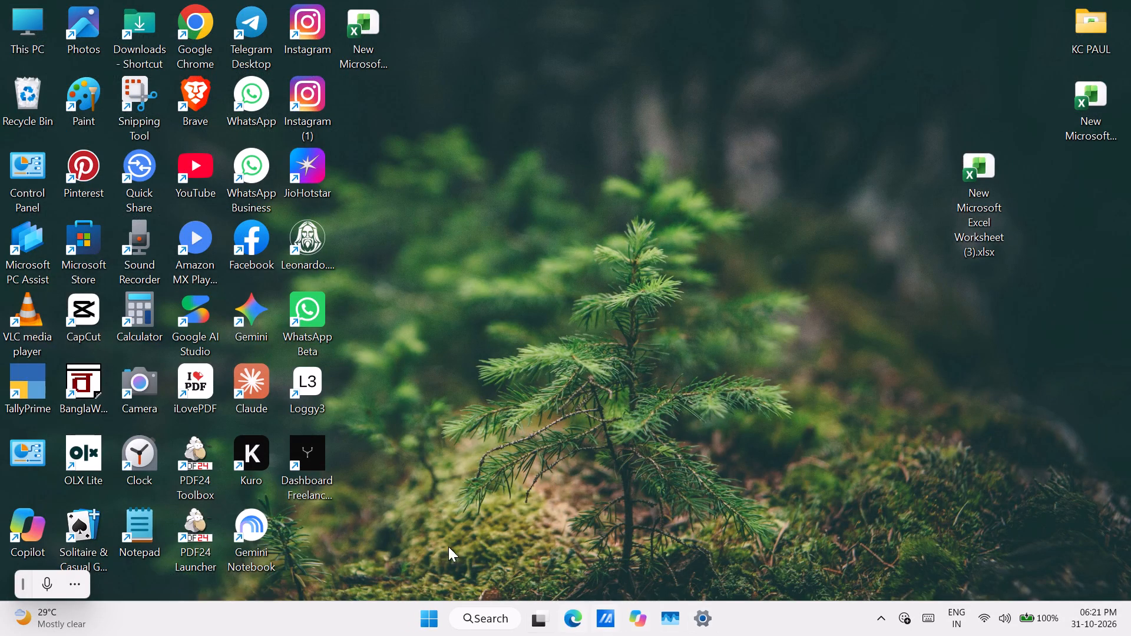
{"action": "double_click", "coordinate": [263, 454]}
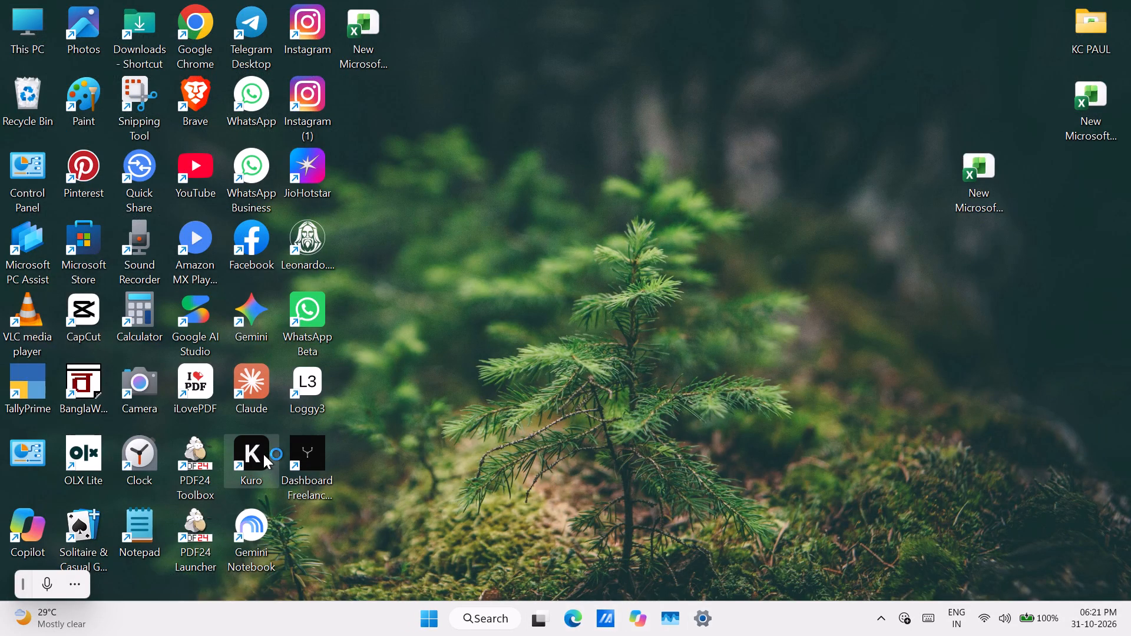
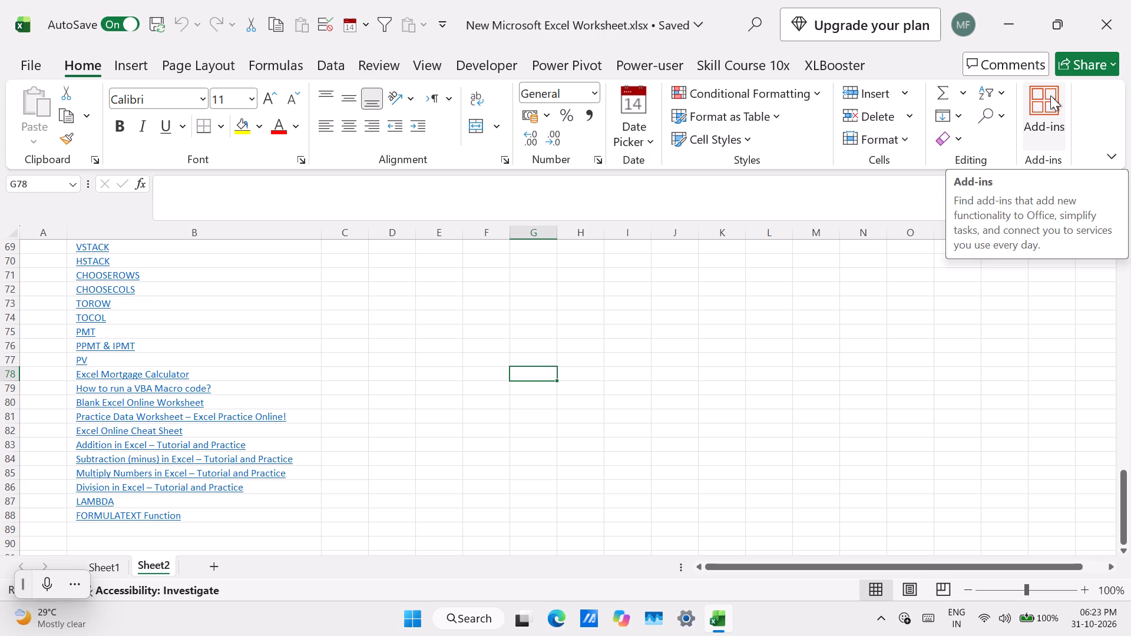
Look through Sheet1 and Sheet2 of New Microsoft Excel Worksheet.xlsx and close the workbook.
{"action": "left_click", "coordinate": [111, 574]}
{"action": "scroll", "coordinate": [167, 420], "scroll_direction": "up", "scroll_amount": 2}
{"action": "left_click", "coordinate": [163, 564]}
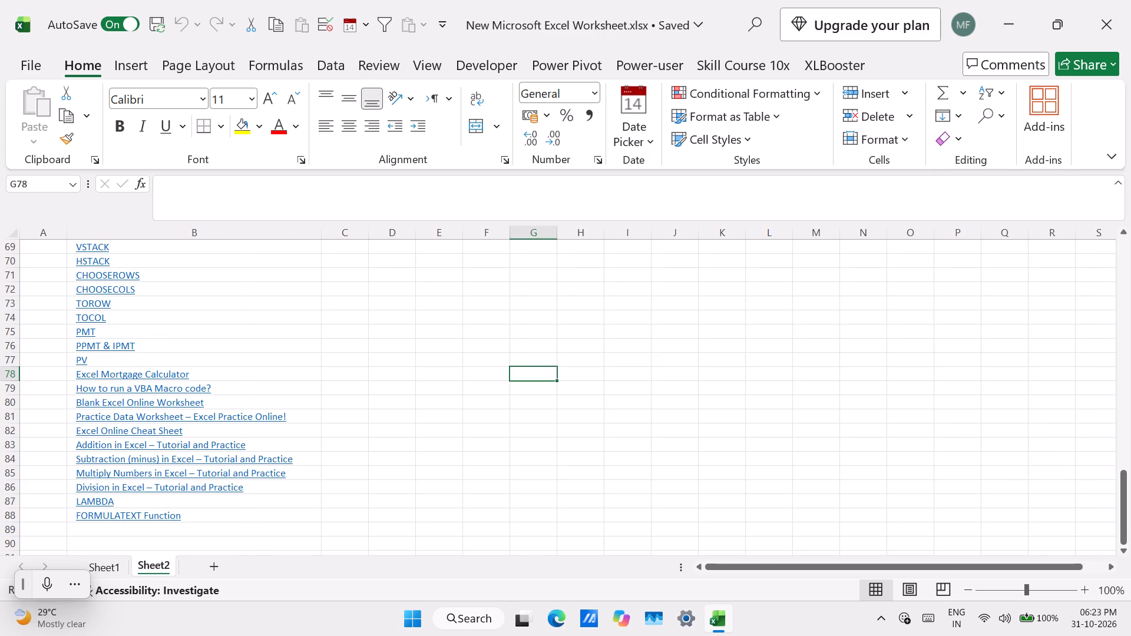
{"action": "left_click", "coordinate": [1130, 20]}
Open New Microsoft Excel Worksheet (2).xlsx from the desktop and examine its September 2026 sales table and HSN summary.
{"action": "double_click", "coordinate": [343, 36]}
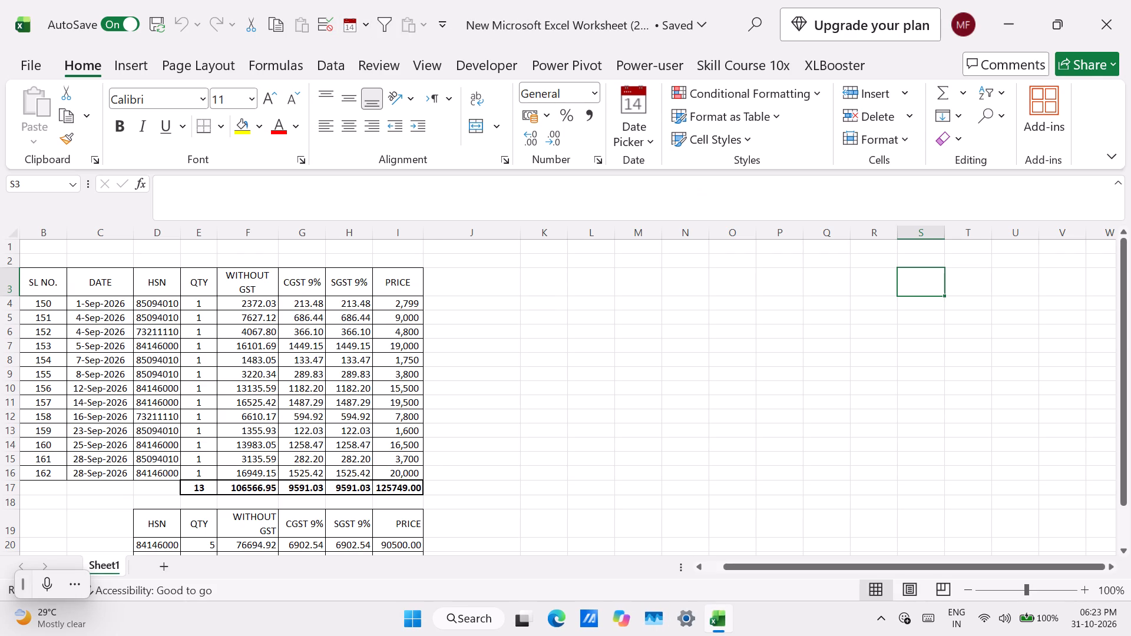
{"action": "left_click", "coordinate": [641, 439]}
{"action": "left_click", "coordinate": [612, 360]}
{"action": "scroll", "coordinate": [581, 418], "scroll_direction": "down", "scroll_amount": 2}
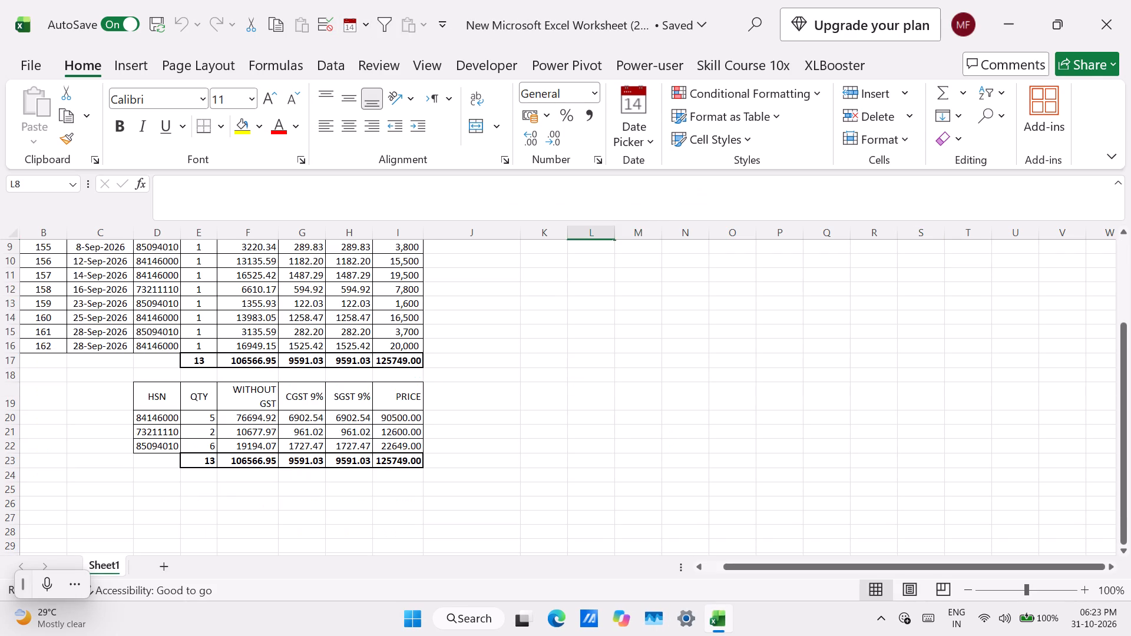
{"action": "left_click", "coordinate": [580, 376]}
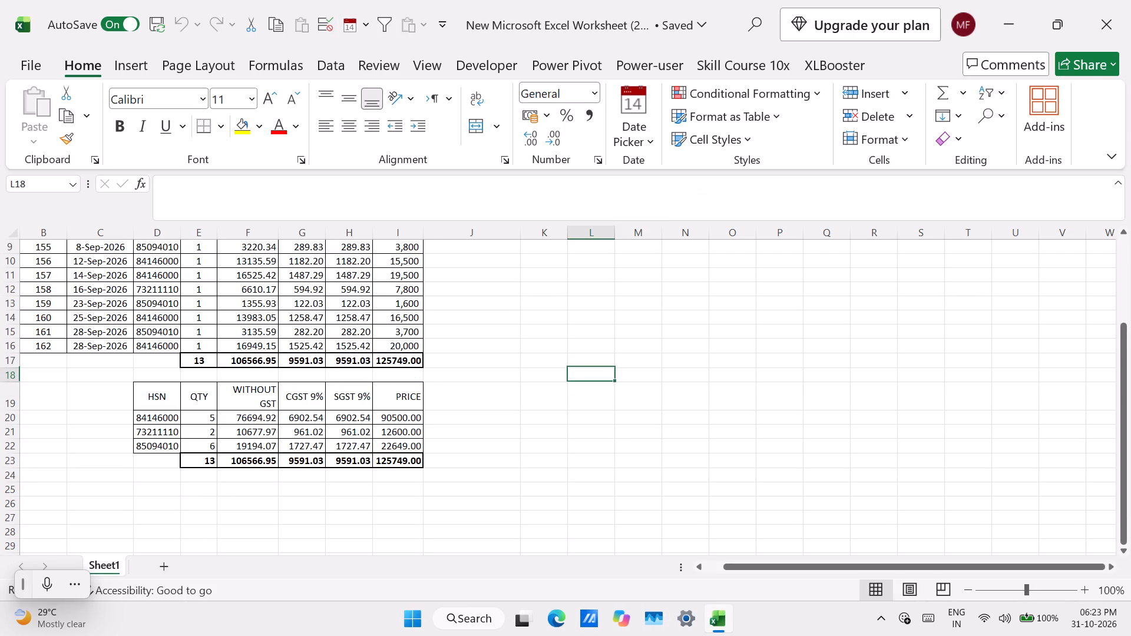
Save the September sales workbook, New Microsoft Excel Worksheet (2).xlsx, and close it.
{"action": "key", "text": "ctrl+s"}
{"action": "left_click", "coordinate": [922, 438]}
{"action": "left_click", "coordinate": [1130, 0]}
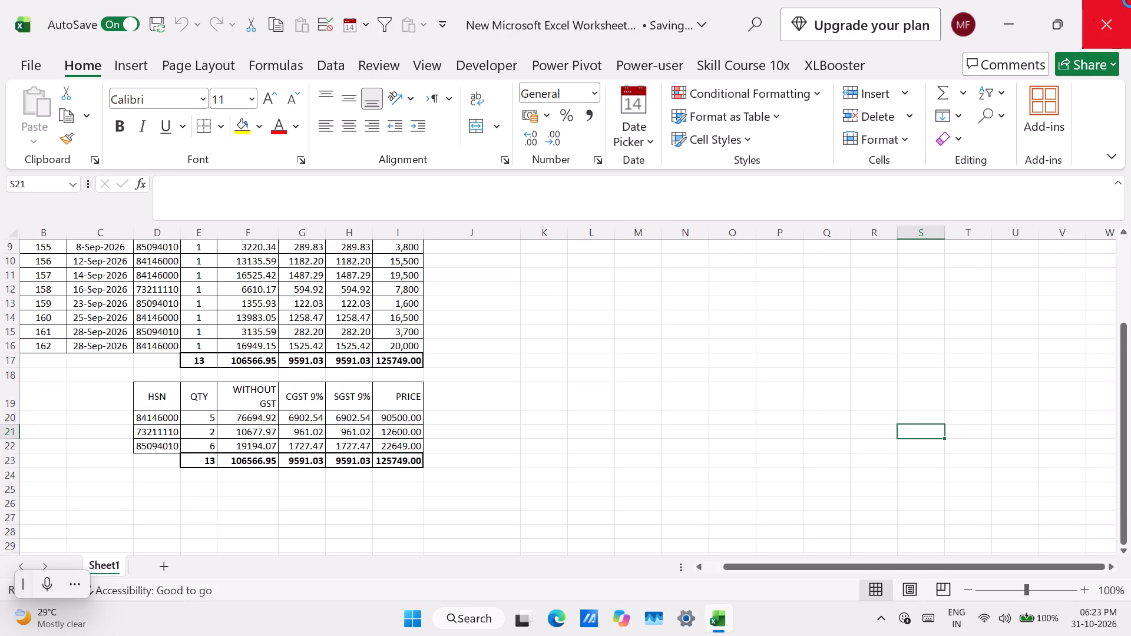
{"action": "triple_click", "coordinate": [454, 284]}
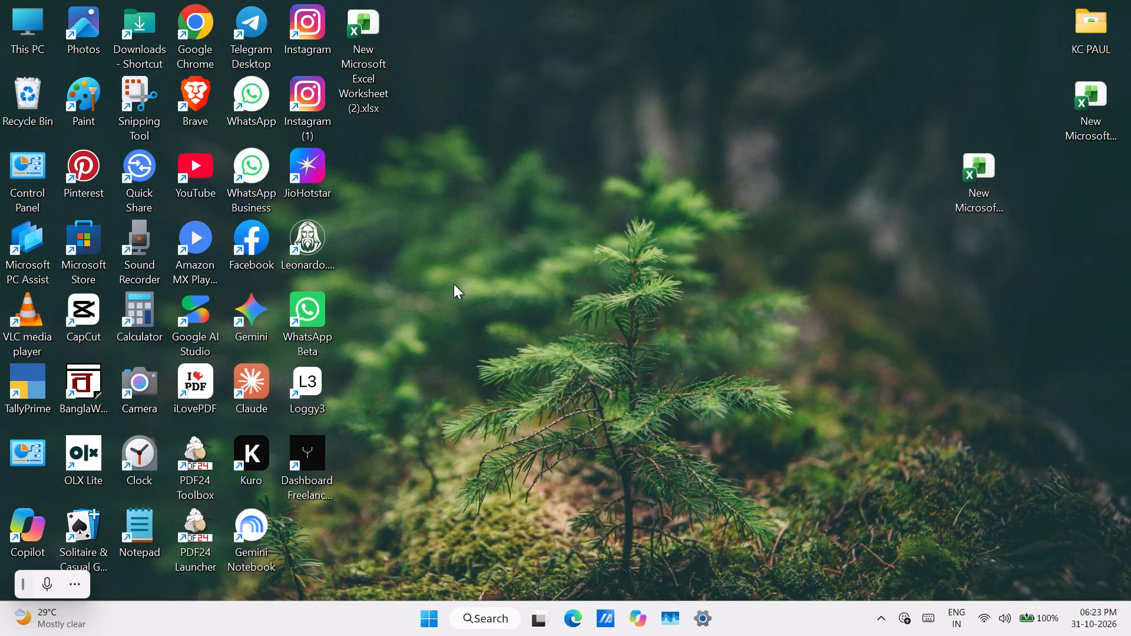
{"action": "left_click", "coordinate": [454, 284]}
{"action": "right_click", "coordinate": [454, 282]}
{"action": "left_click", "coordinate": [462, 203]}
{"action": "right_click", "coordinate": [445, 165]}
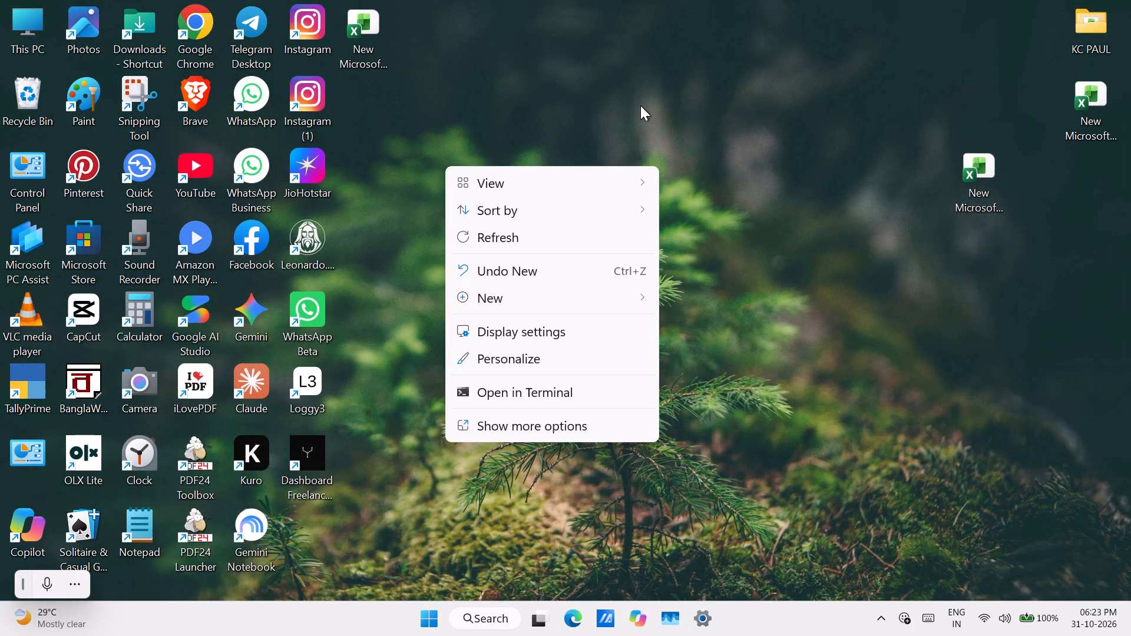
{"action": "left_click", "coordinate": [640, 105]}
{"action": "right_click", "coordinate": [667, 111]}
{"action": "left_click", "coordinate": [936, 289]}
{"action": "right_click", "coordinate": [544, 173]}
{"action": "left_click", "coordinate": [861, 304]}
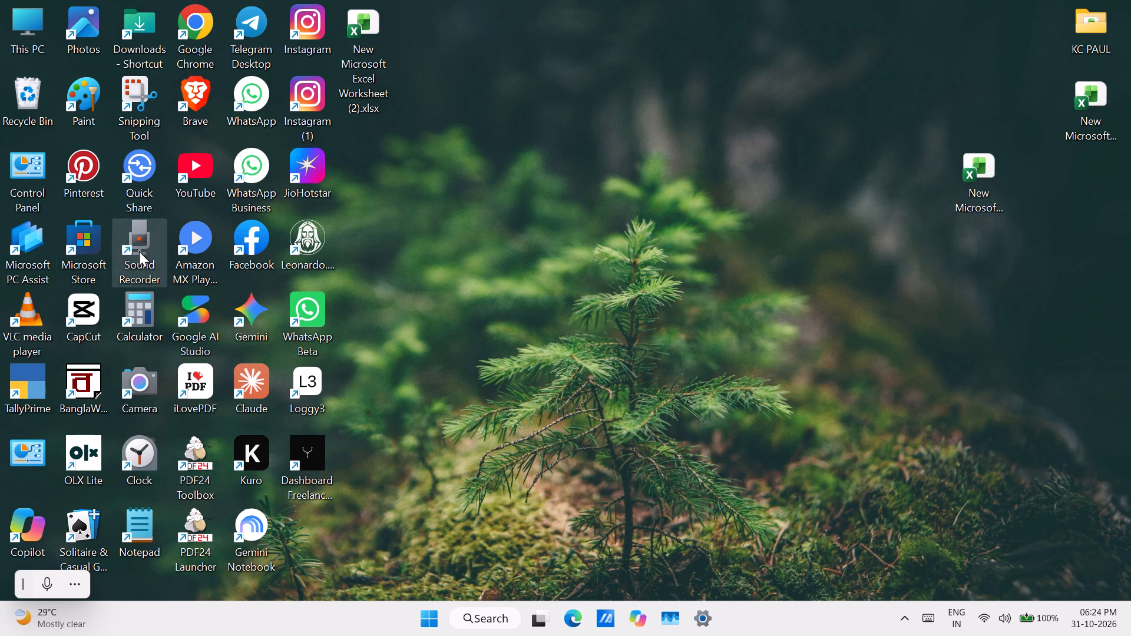
Launch Google Chrome from the desktop and minimise its profile selection window.
{"action": "double_click", "coordinate": [188, 49]}
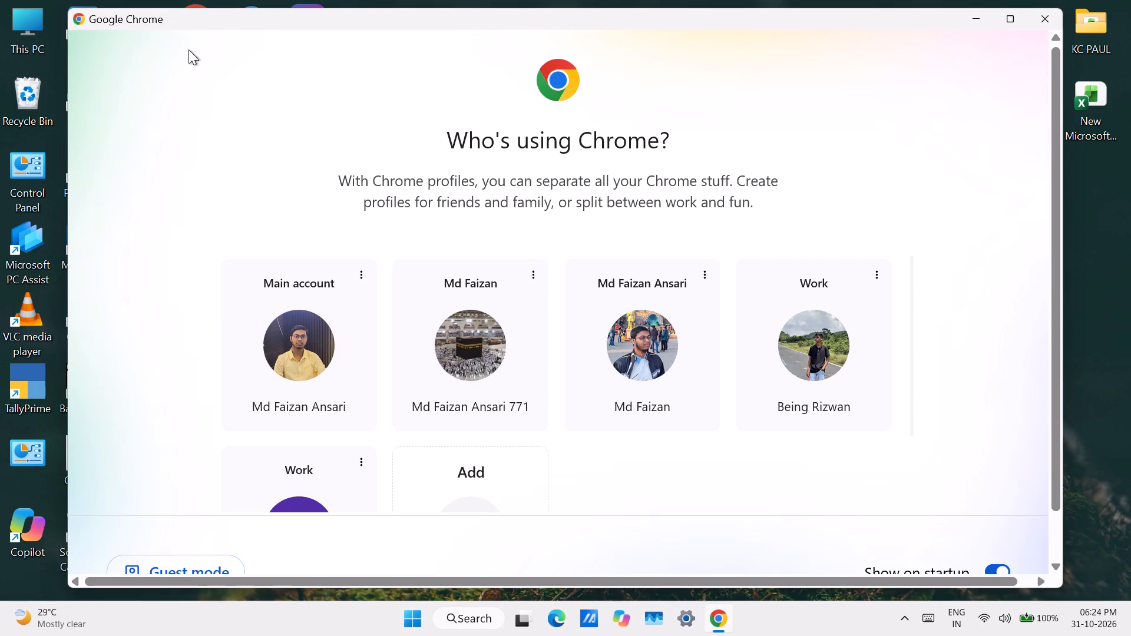
{"action": "left_click", "coordinate": [981, 18]}
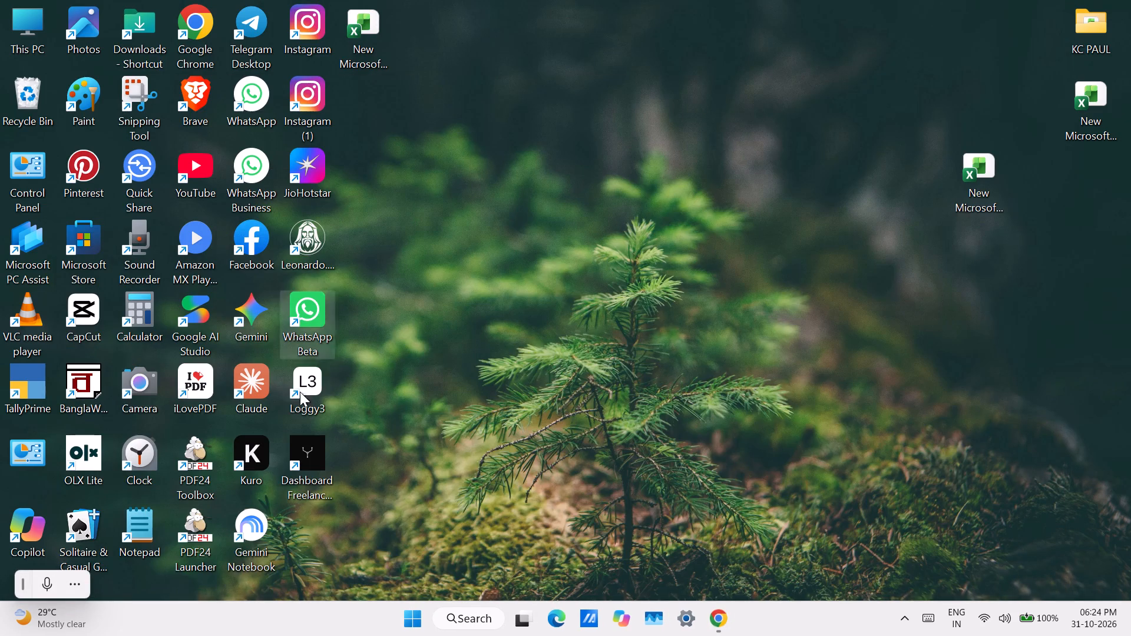
Launch the Kuro app from the desktop.
{"action": "double_click", "coordinate": [248, 459]}
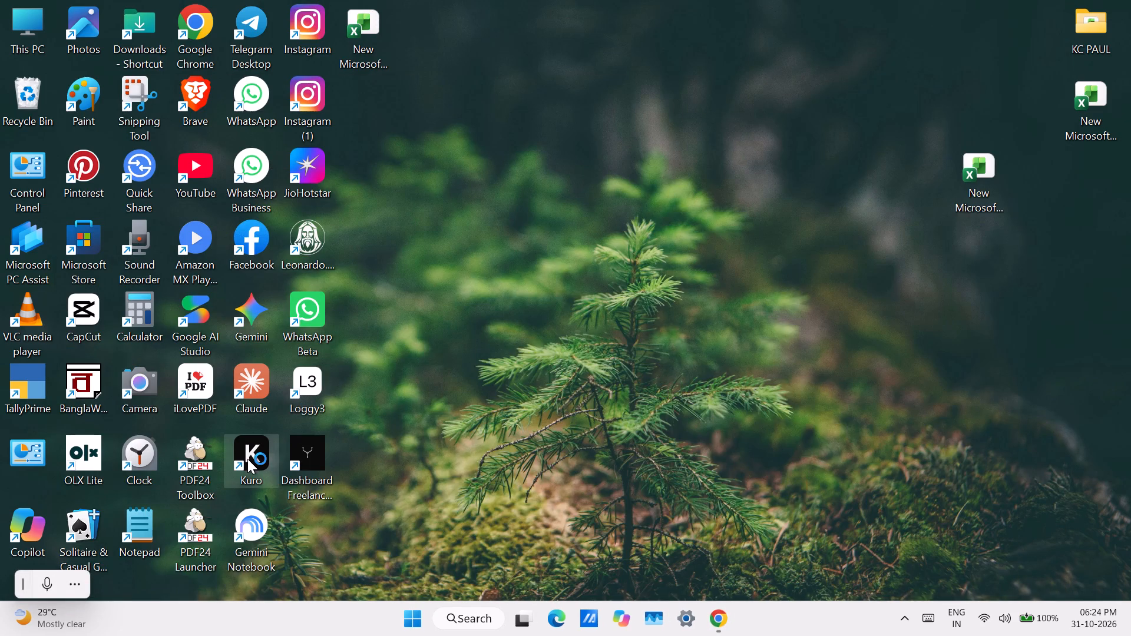